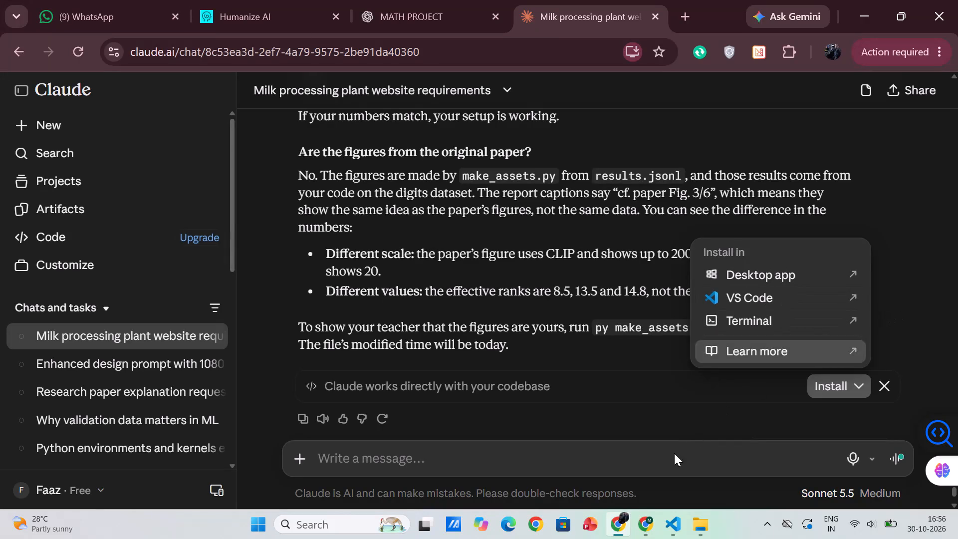
Delete the shjdha zip archive from the Project folder in File Explorer.
click(677, 527)
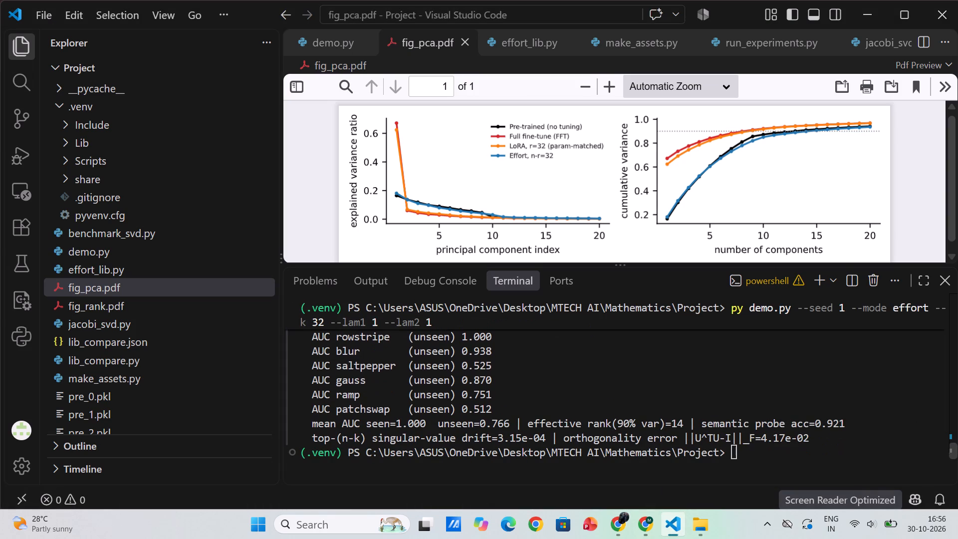
scroll(595, 394, down, 1)
click(742, 449)
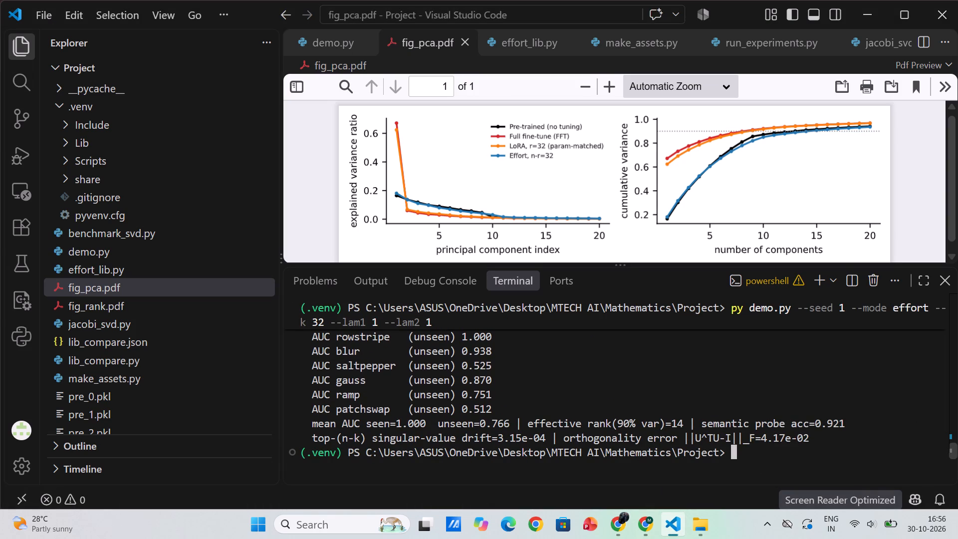
scroll(167, 329, down, 5)
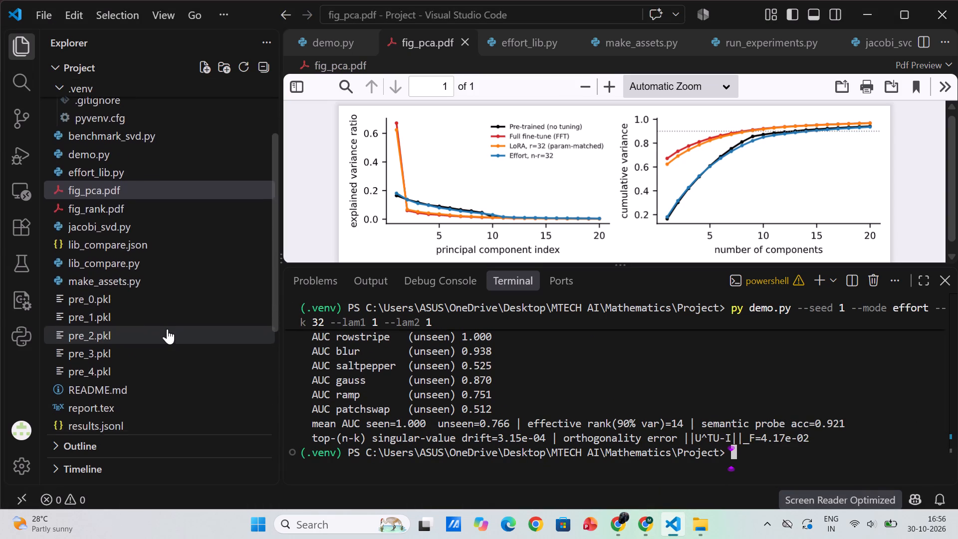
scroll(167, 329, down, 5)
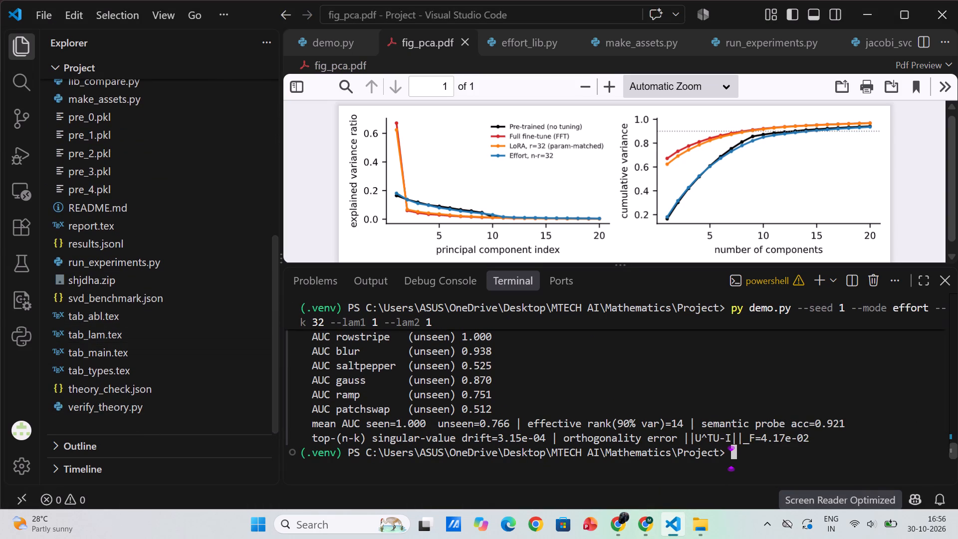
click(717, 531)
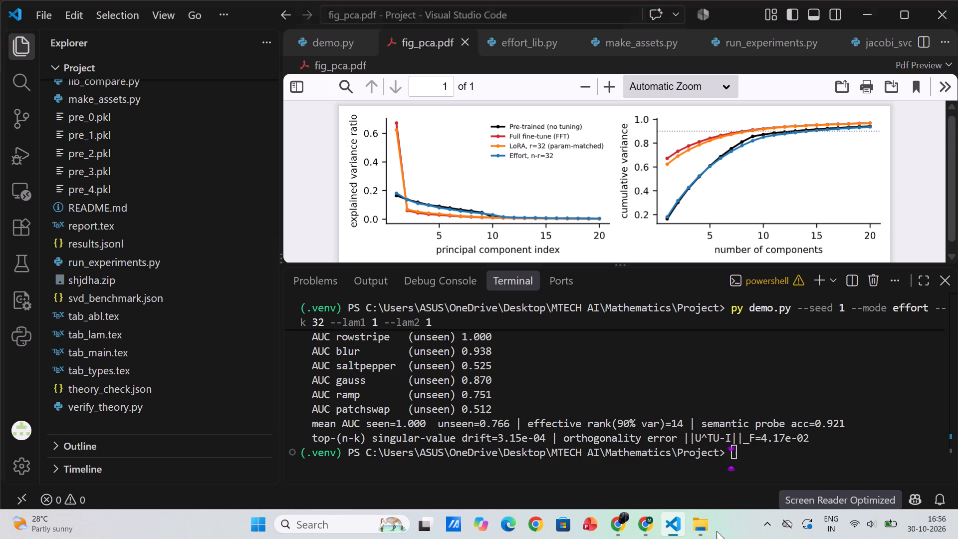
click(703, 528)
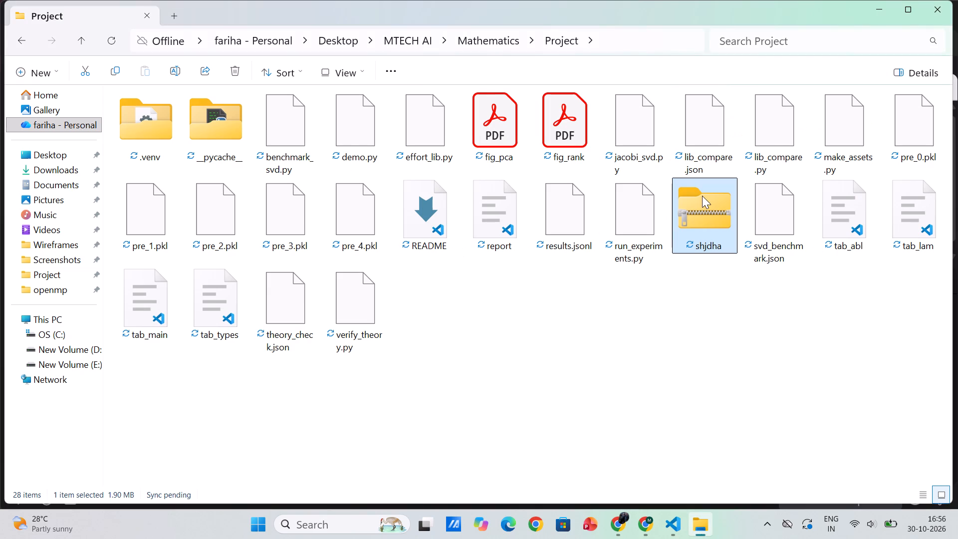
right_click(702, 196)
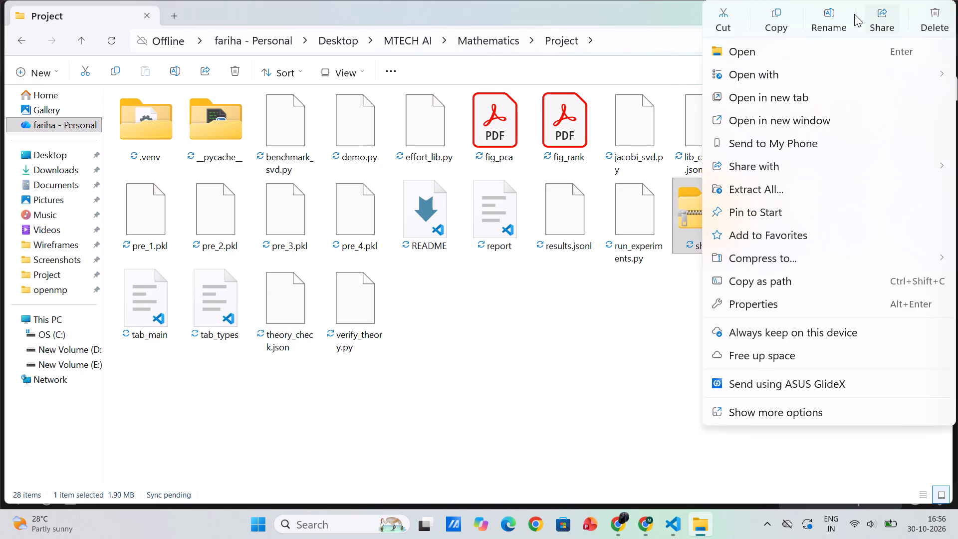
click(929, 25)
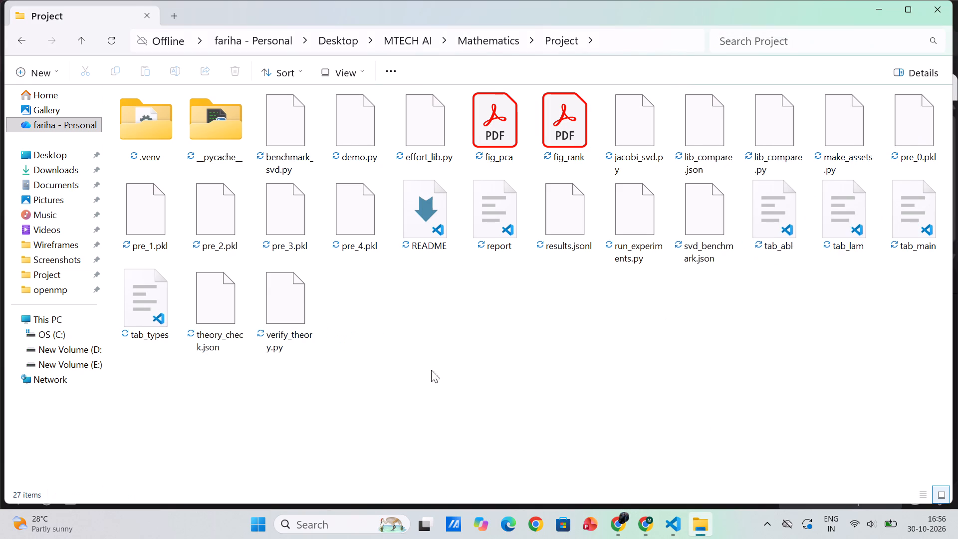
Check the contents of the parent Mathematics folder and return to the Project folder.
click(76, 35)
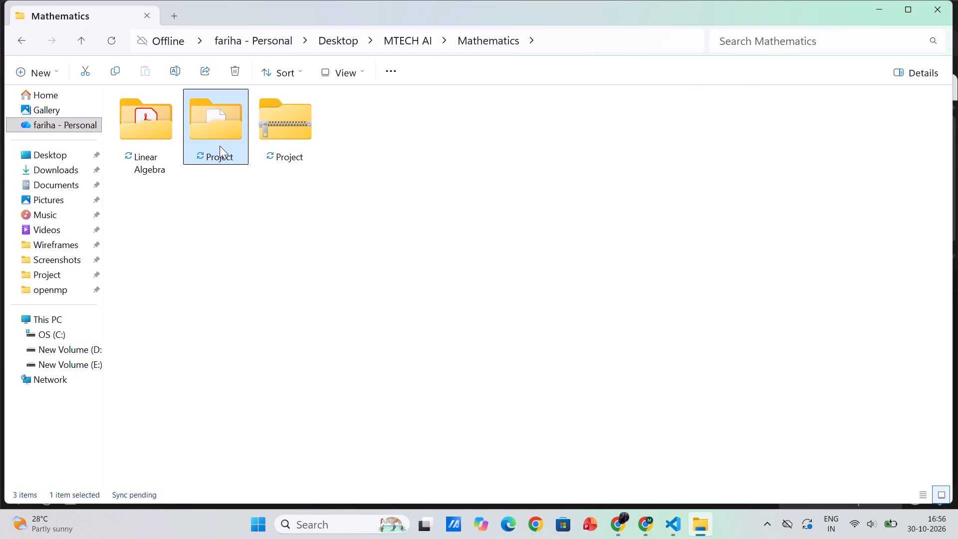
double_click(220, 146)
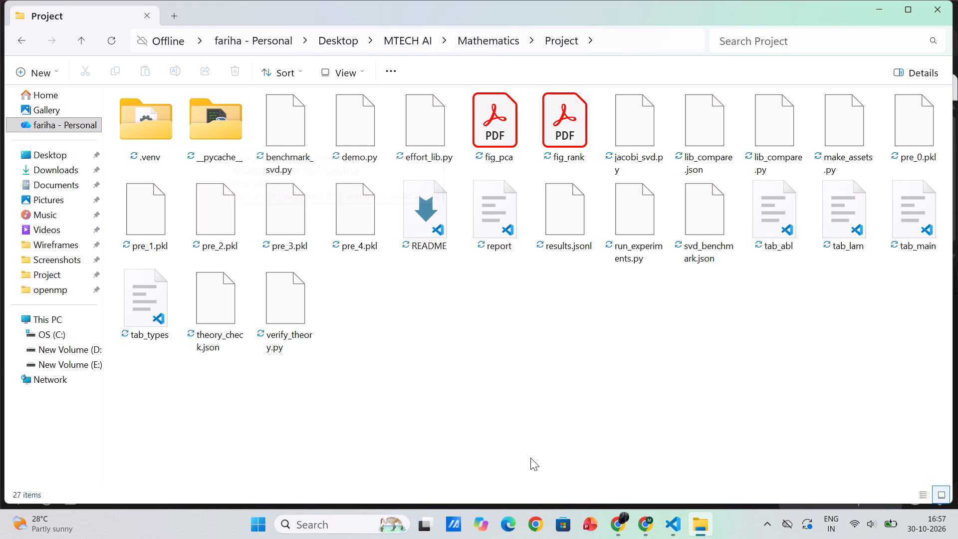
click(625, 527)
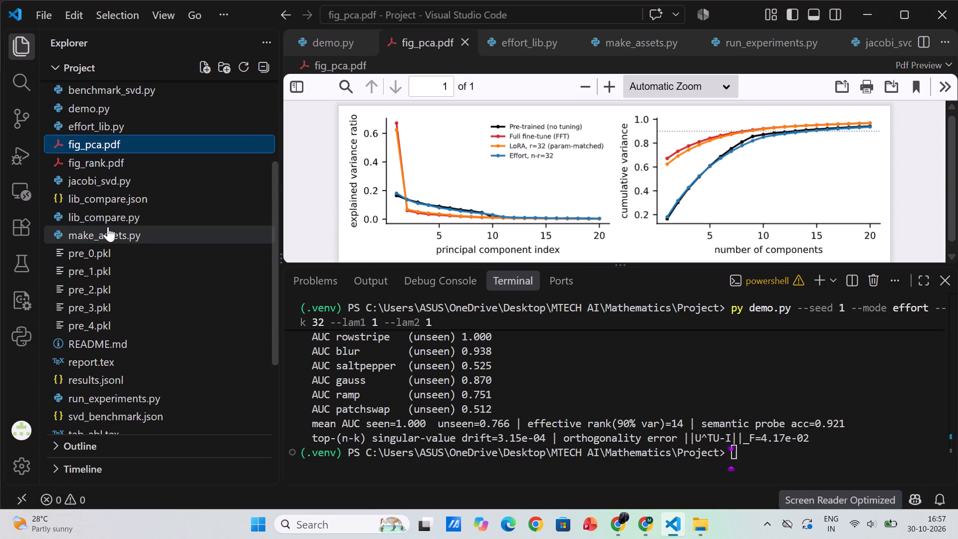
scroll(497, 183, up, 5)
scroll(497, 183, down, 3)
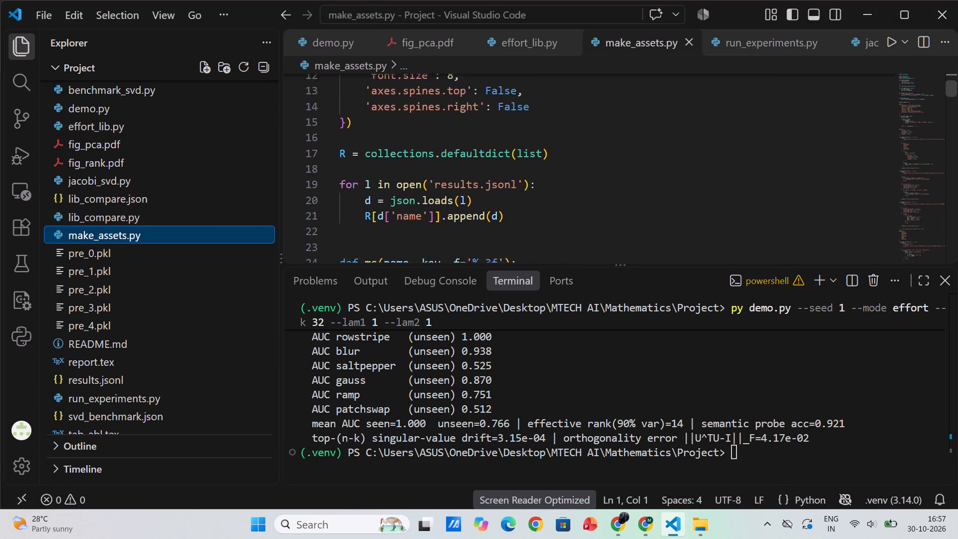
scroll(497, 183, down, 9)
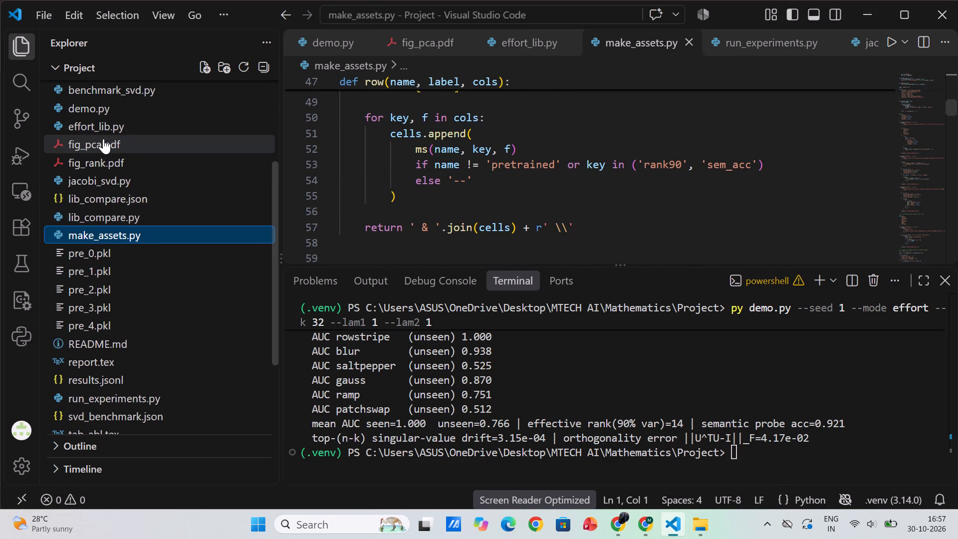
Open effort_lib.py and read through its code to the end and back towards the attention function.
scroll(103, 139, up, 1)
click(97, 180)
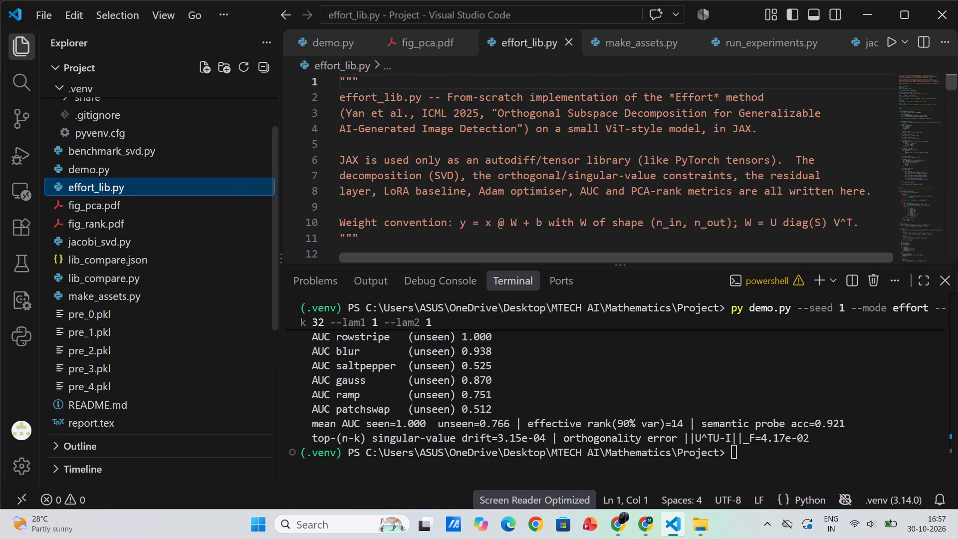
scroll(377, 194, down, 4)
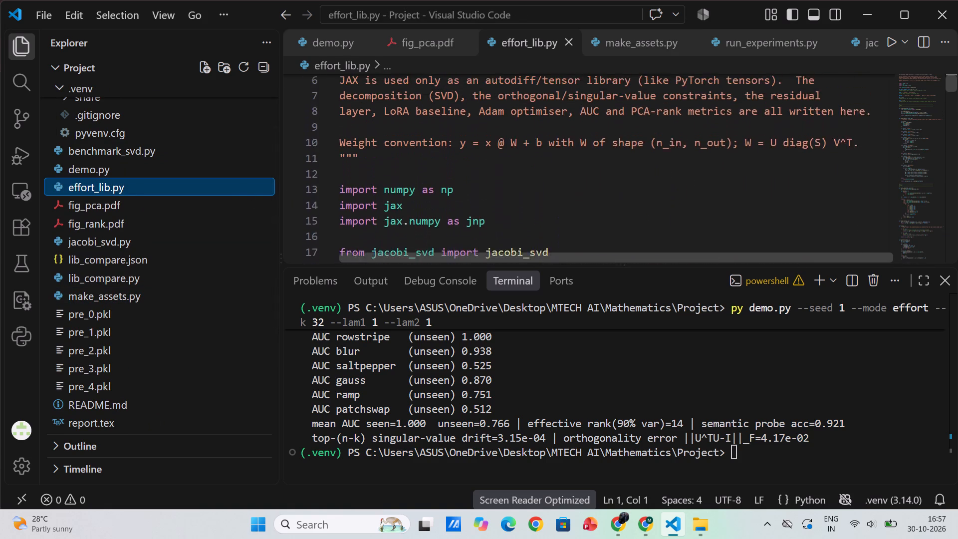
scroll(377, 194, up, 2)
scroll(377, 194, down, 12)
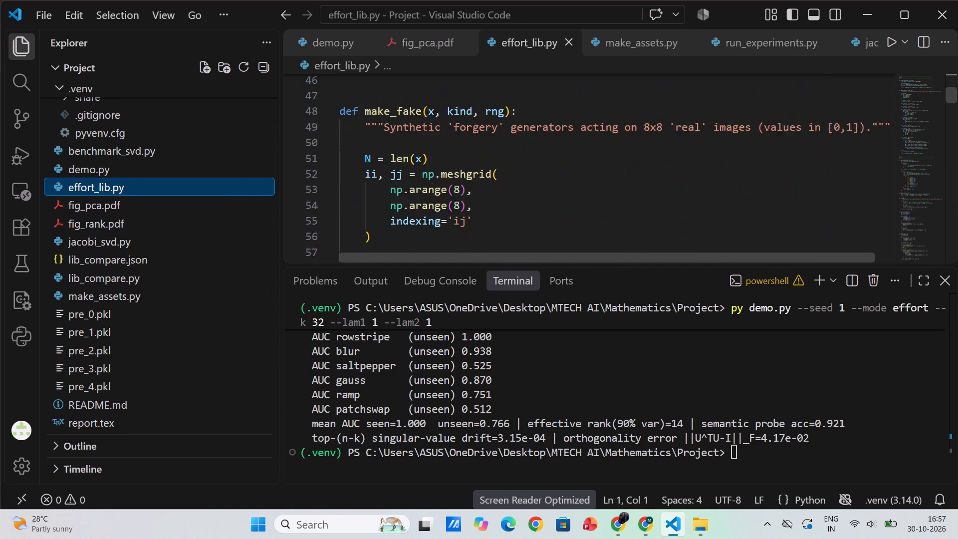
scroll(377, 194, down, 20)
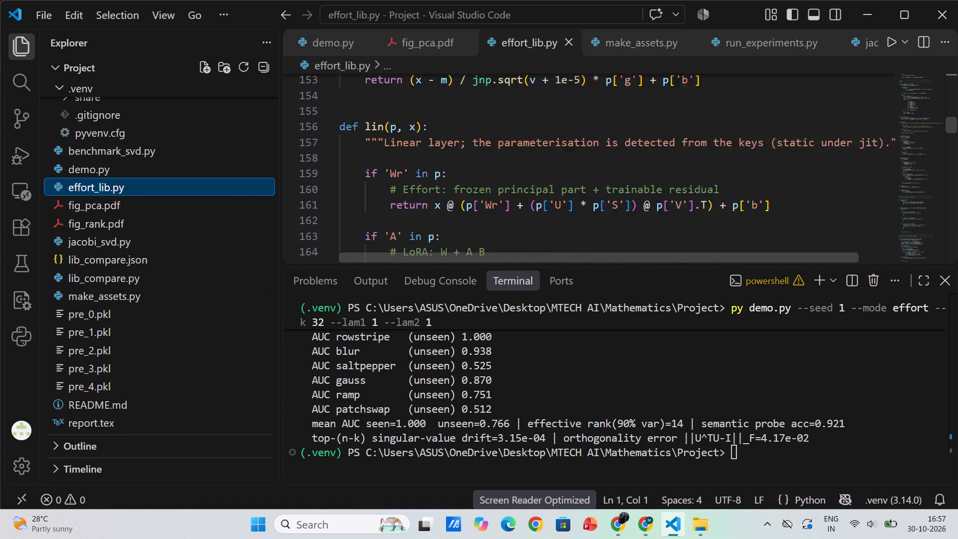
scroll(377, 194, down, 17)
scroll(377, 194, down, 4)
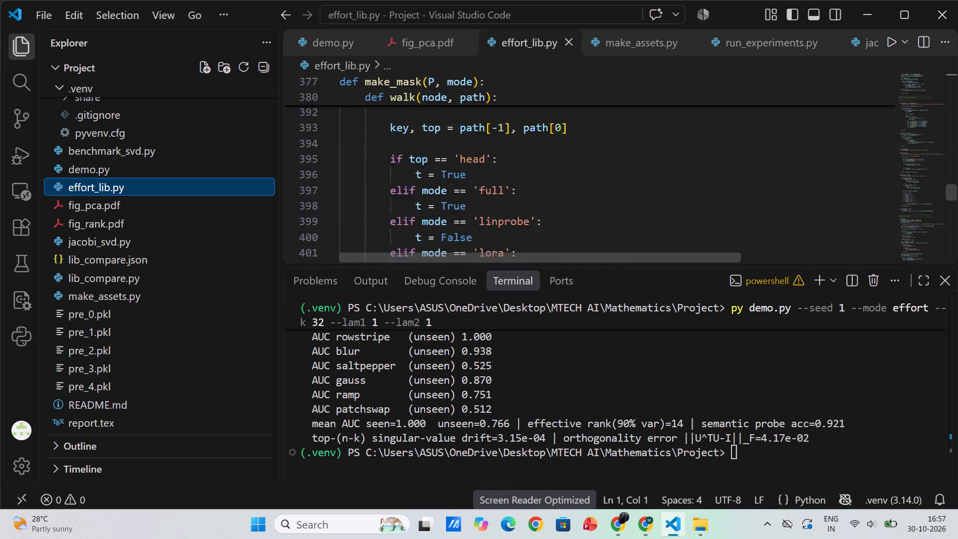
scroll(377, 194, down, 15)
scroll(377, 194, up, 3)
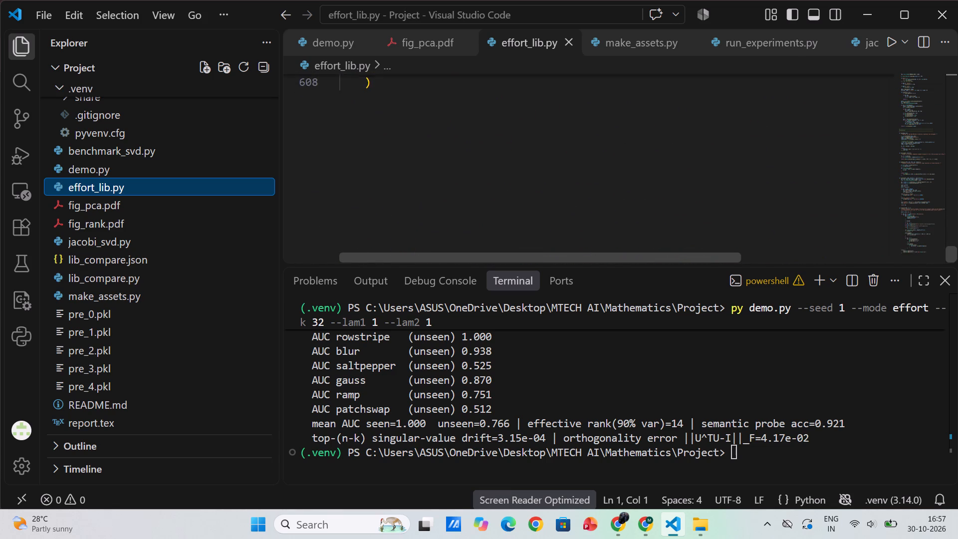
scroll(377, 194, up, 17)
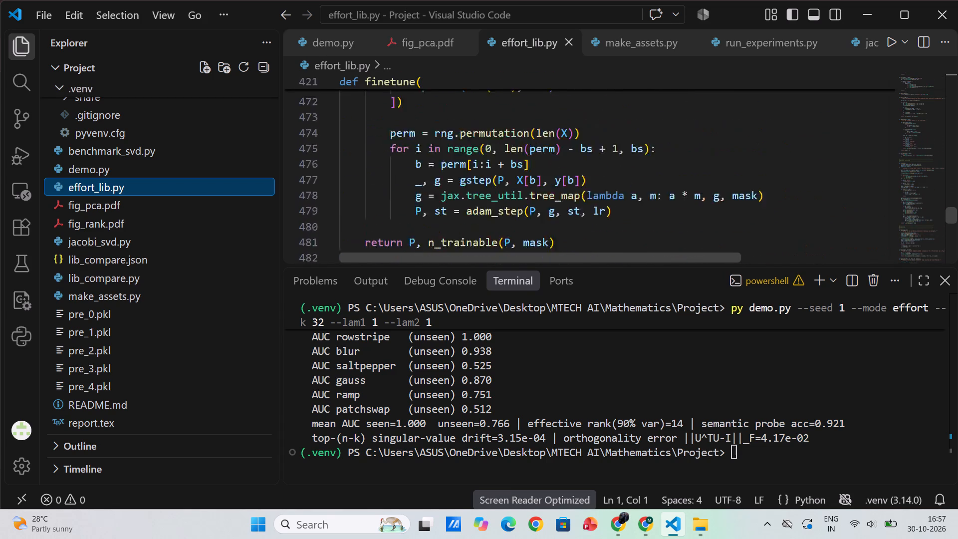
scroll(377, 194, up, 15)
scroll(377, 194, up, 7)
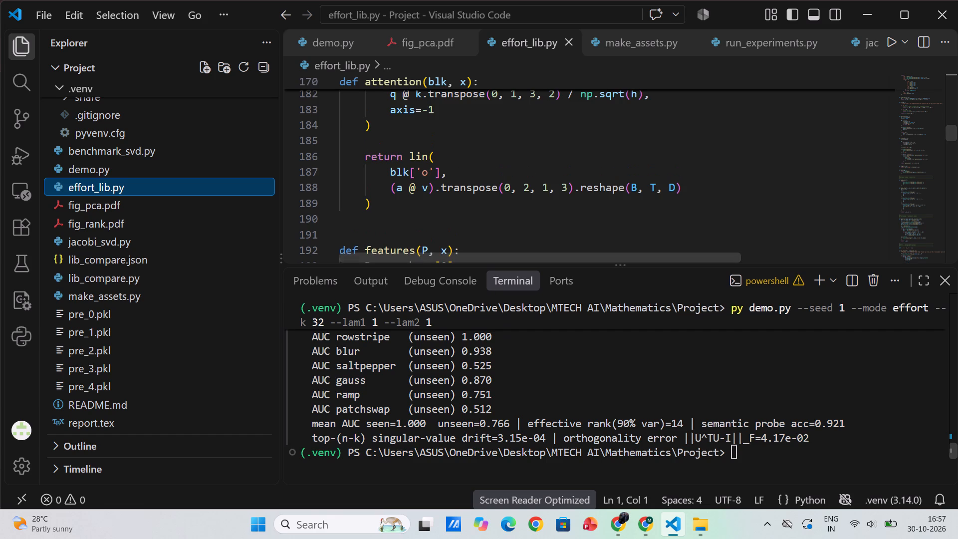
Switch to the School-profile Chrome window and close the Grammarly account page.
click(638, 529)
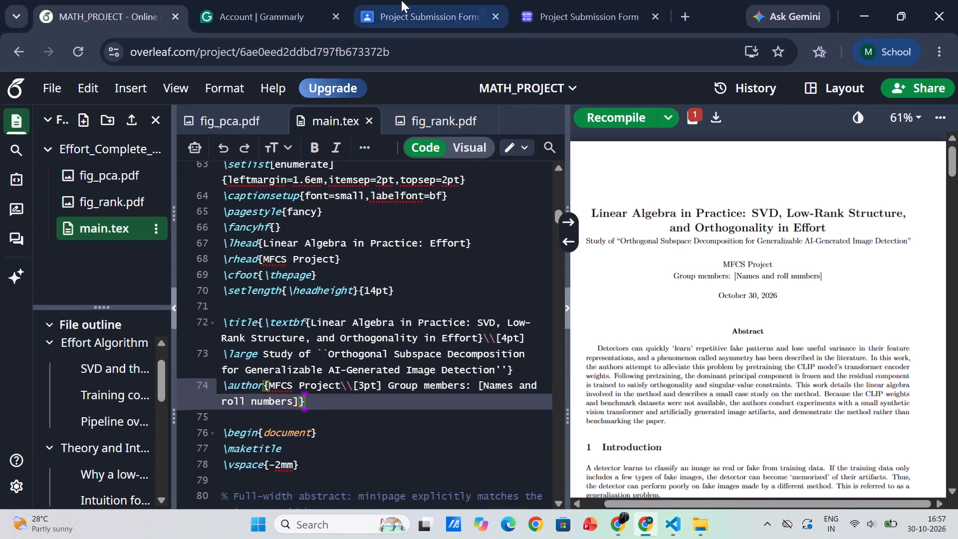
click(401, 0)
click(557, 0)
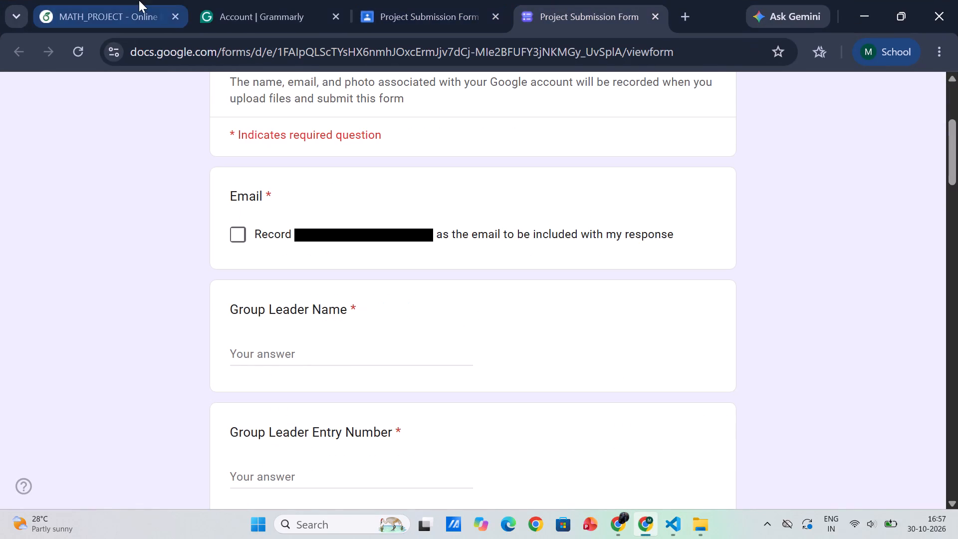
click(217, 0)
click(333, 18)
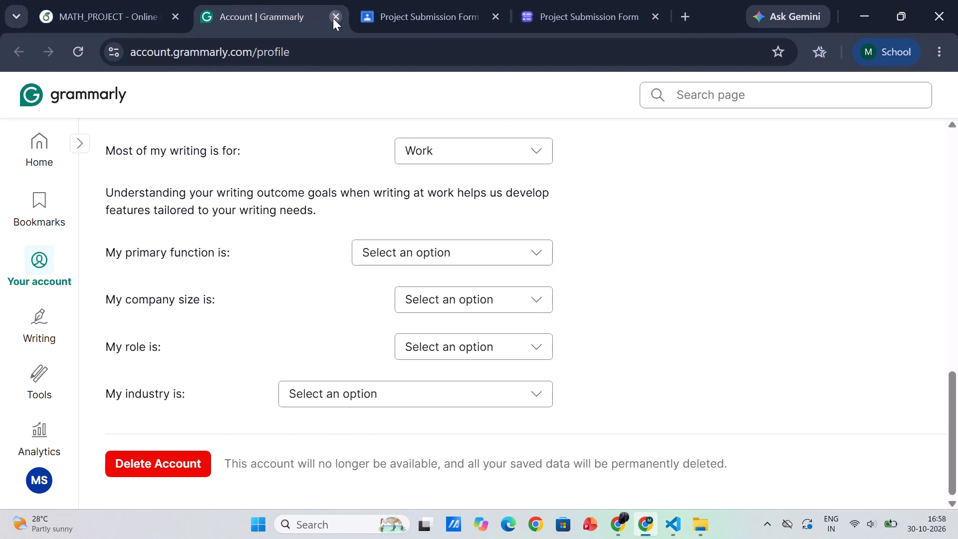
Tick the option to record the account's email with the response in the Project Submission Form.
click(389, 13)
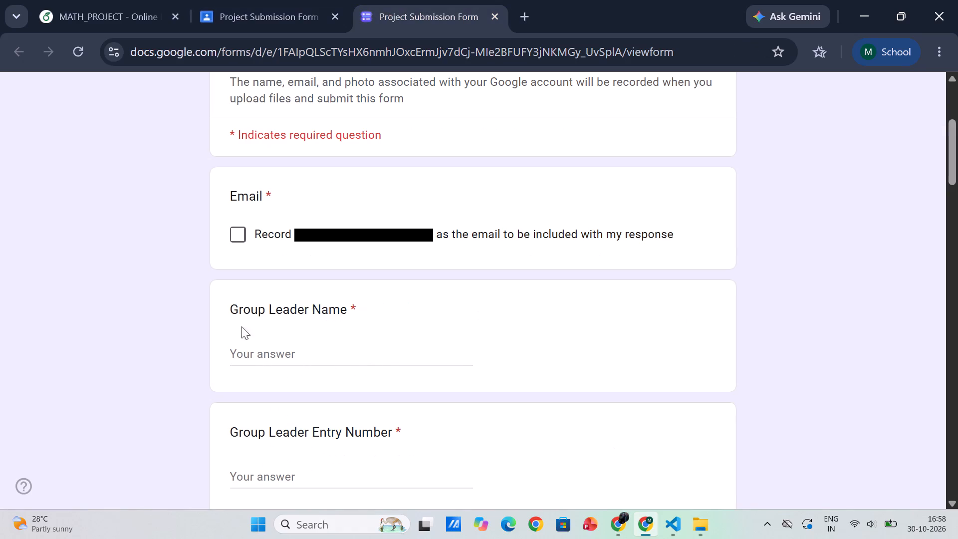
click(242, 232)
click(242, 232)
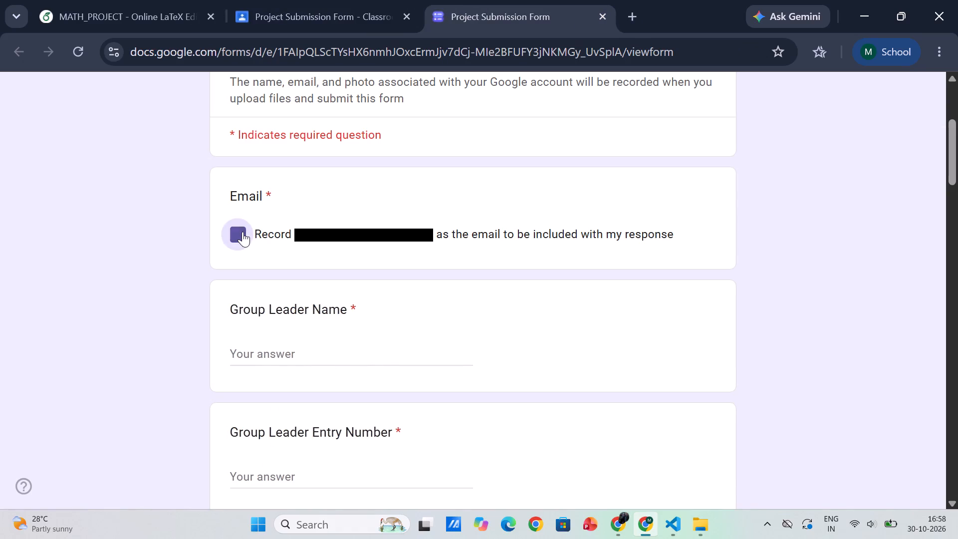
Return to the MATH_PROJECT Overleaf document and review main.tex from the preamble through the title block to the abstract.
click(139, 0)
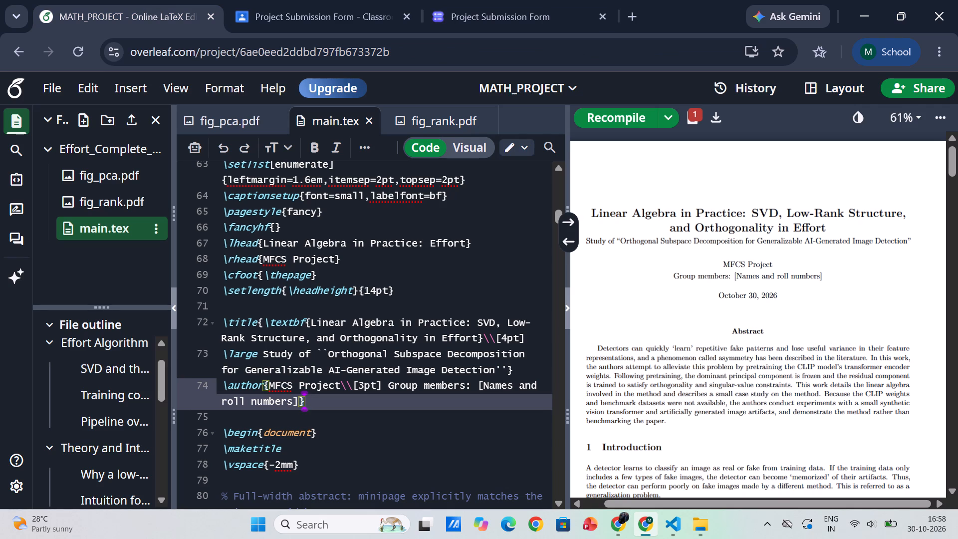
scroll(430, 338, up, 17)
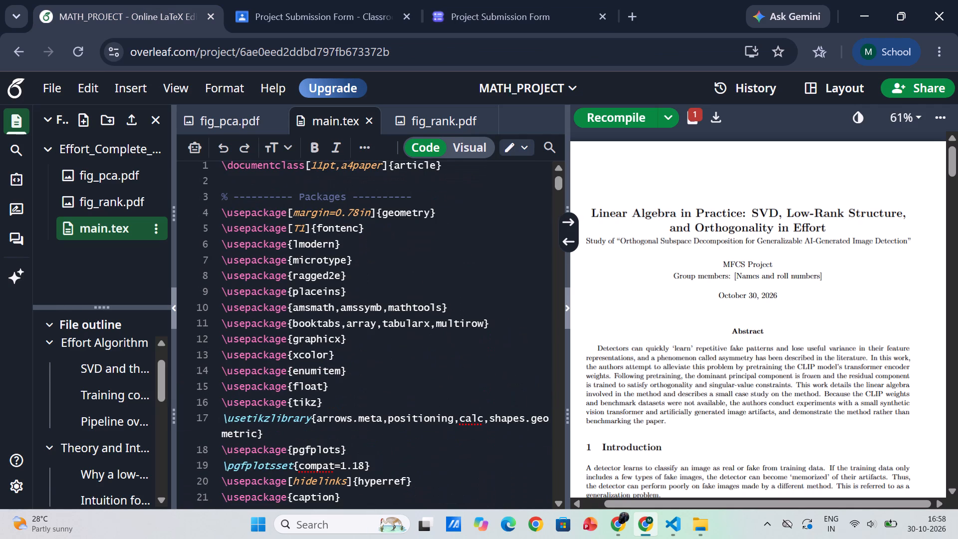
scroll(430, 338, up, 3)
scroll(356, 396, down, 3)
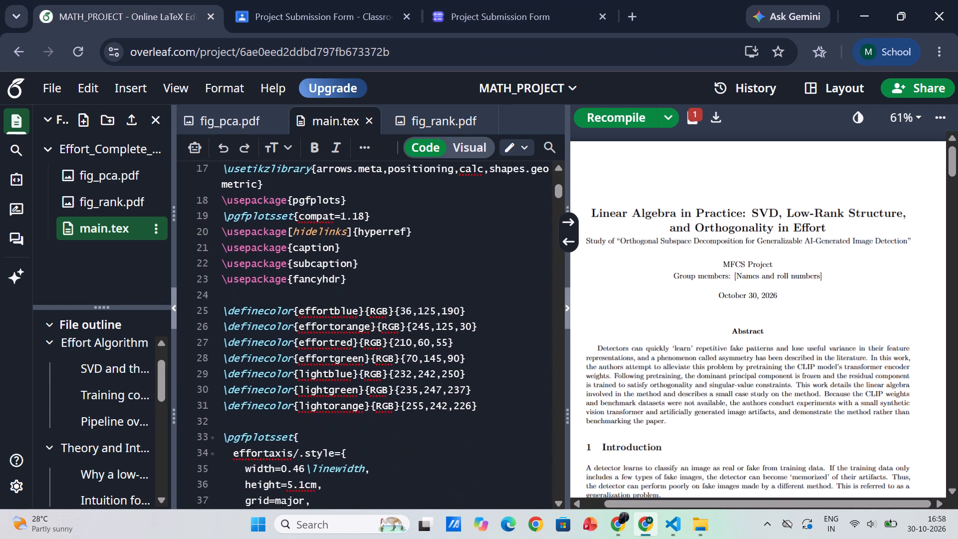
scroll(356, 396, down, 7)
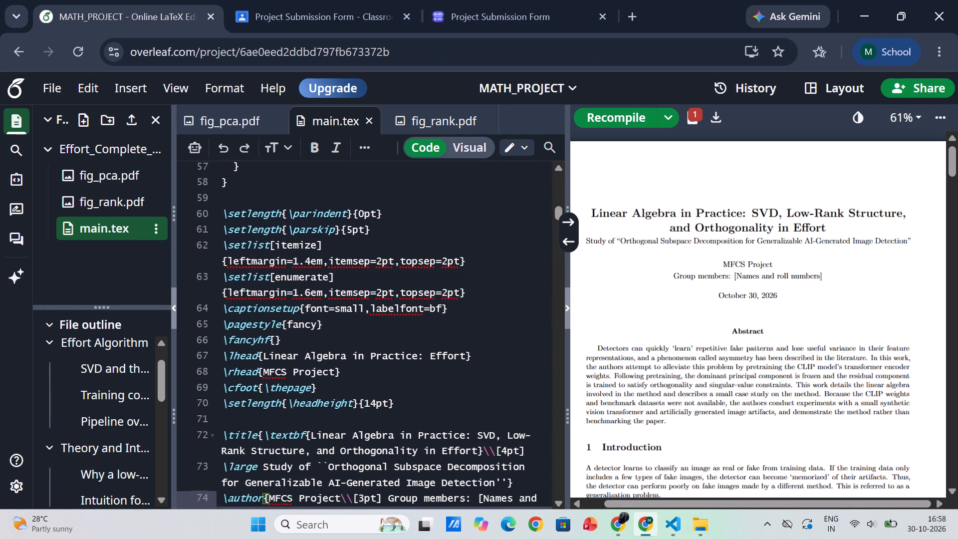
scroll(356, 396, down, 4)
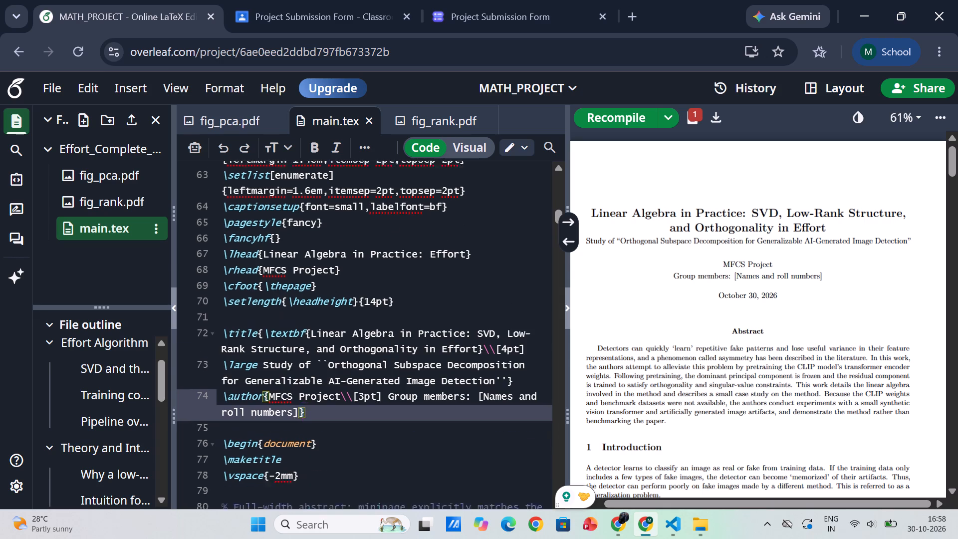
scroll(356, 396, down, 5)
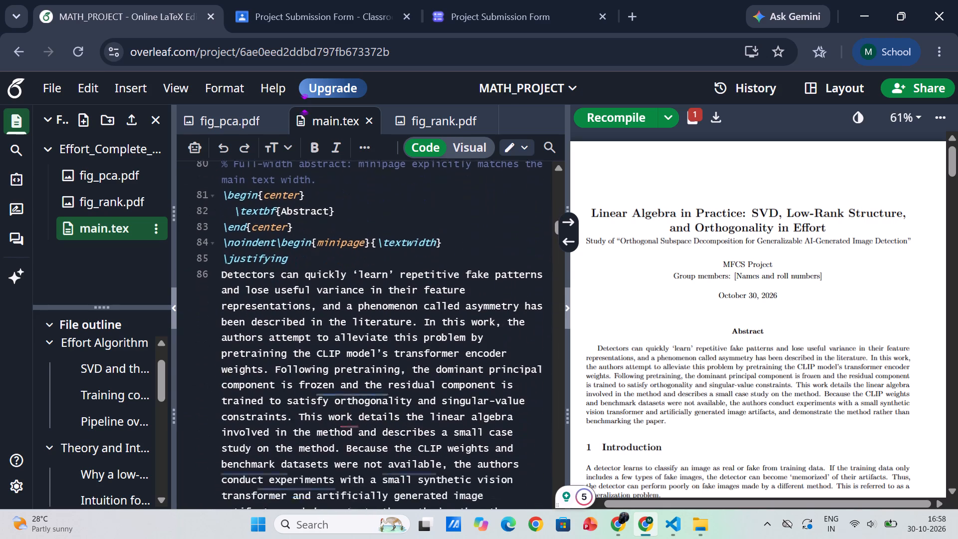
Change "Group members" to "Group Leader" in the author line of main.tex.
scroll(356, 396, down, 1)
scroll(356, 396, up, 5)
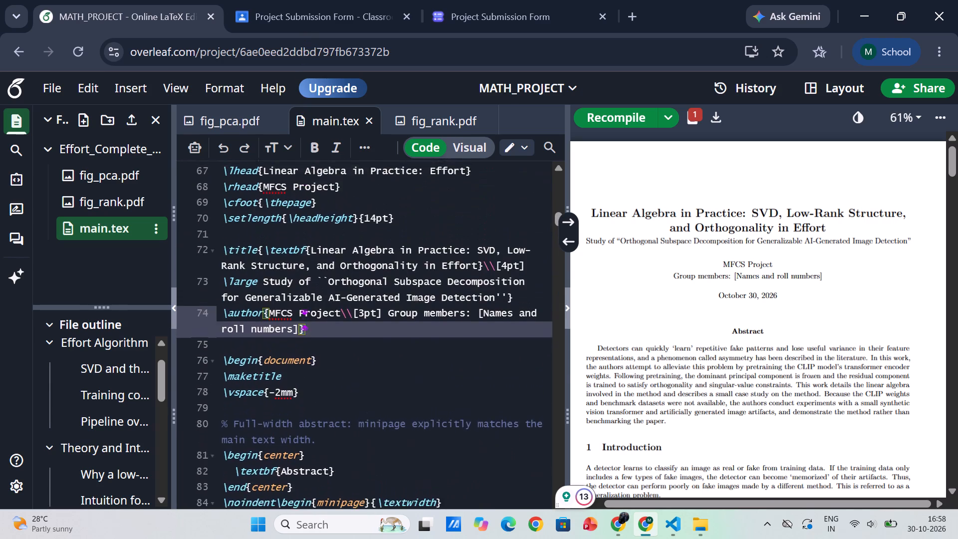
scroll(356, 396, up, 1)
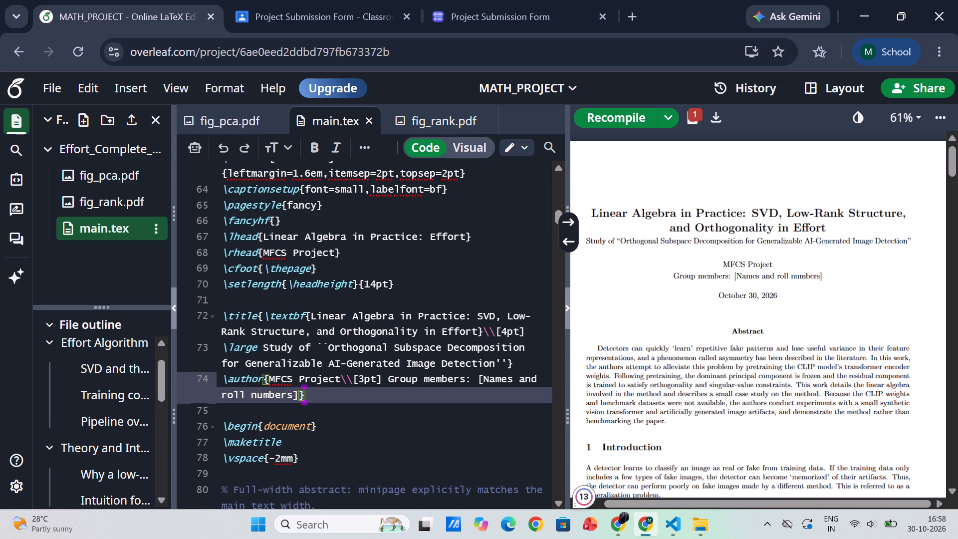
scroll(356, 396, up, 2)
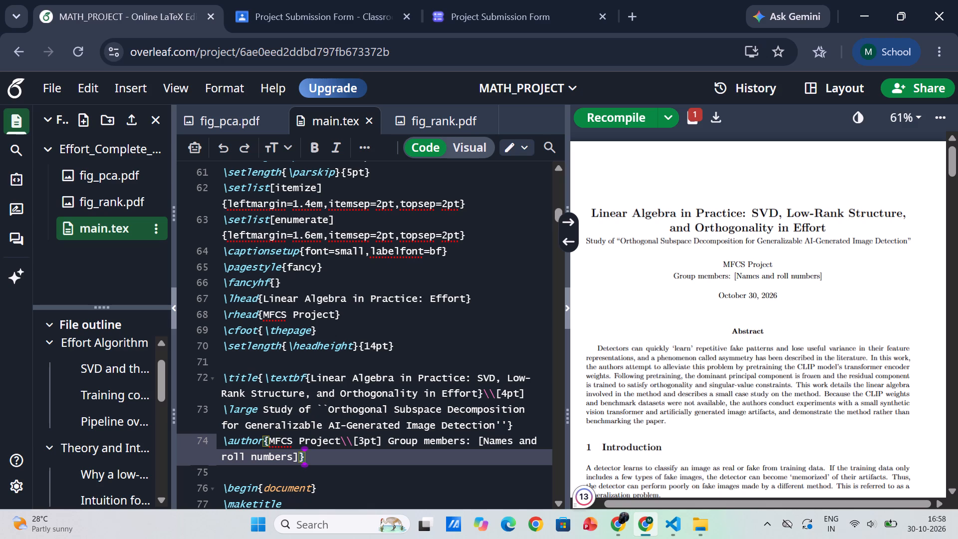
scroll(351, 328, down, 4)
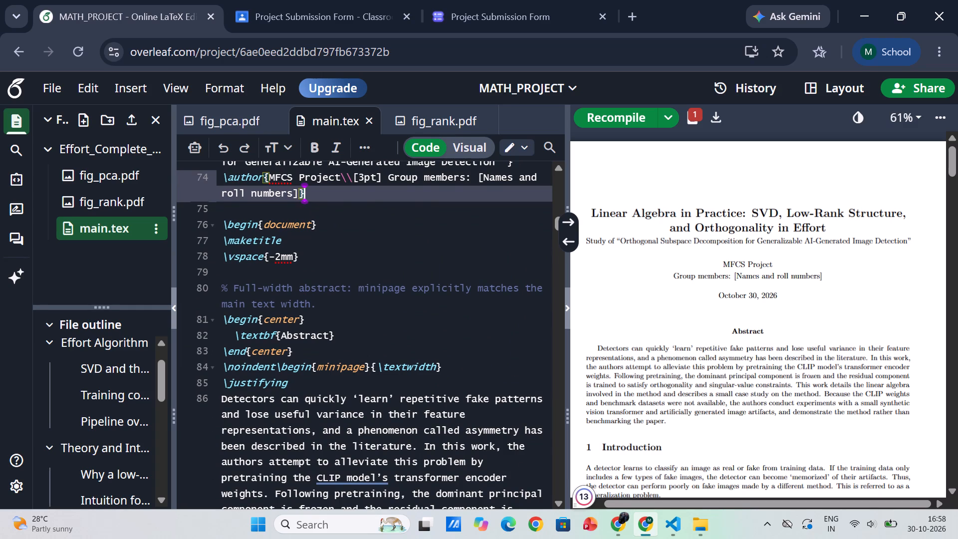
scroll(351, 328, up, 1)
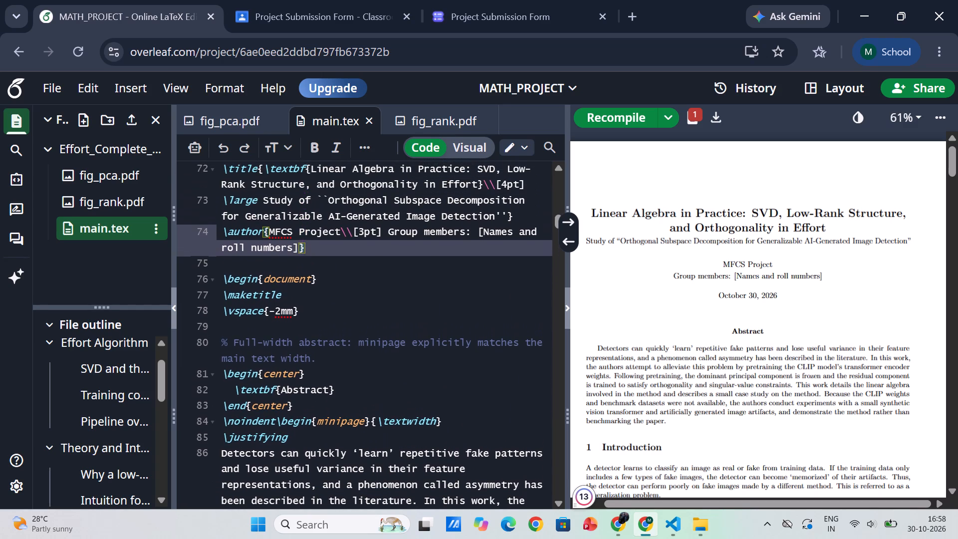
scroll(351, 328, up, 1)
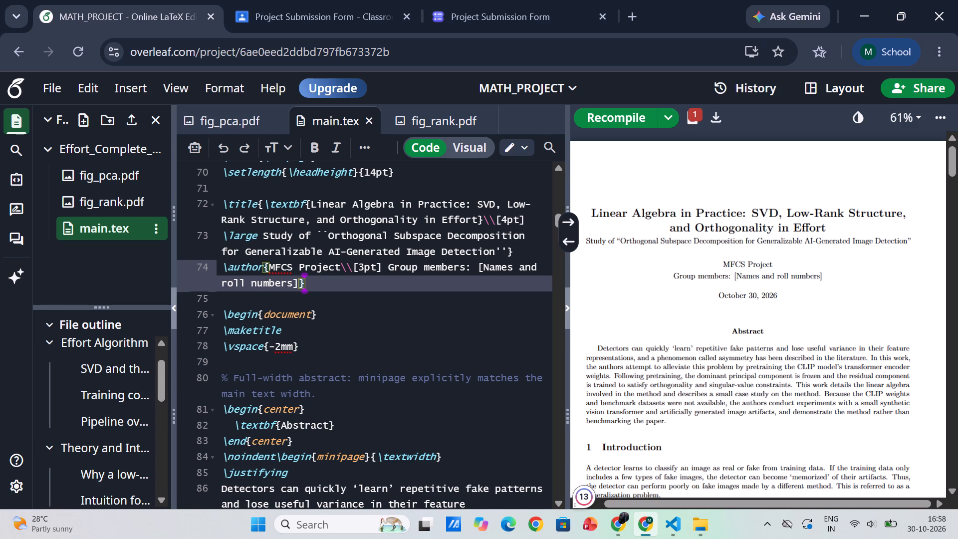
click(467, 269)
key(BackSpace)
key(BackSpace)
key(BackSpace)
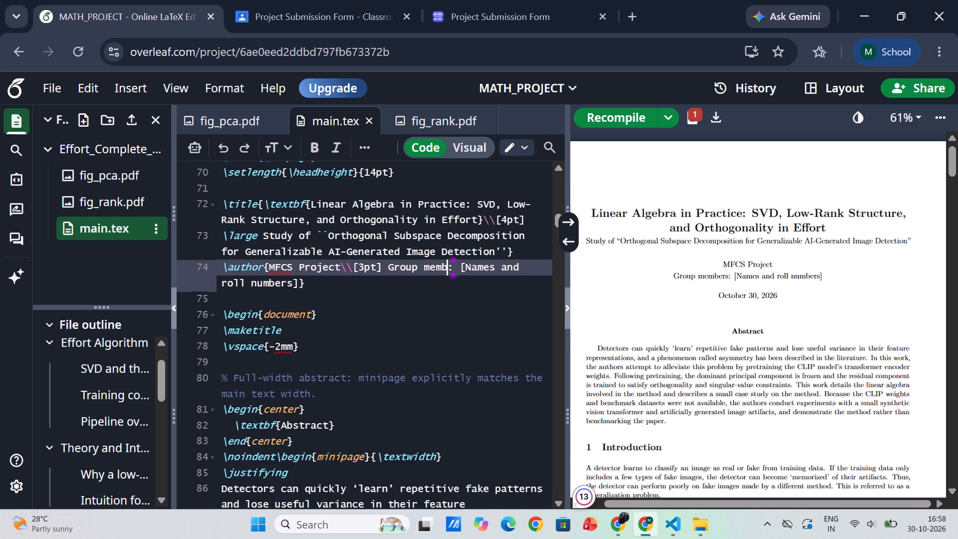
key(BackSpace)
key(BackSpace)
key(BackSpace)
key(BackSpace)
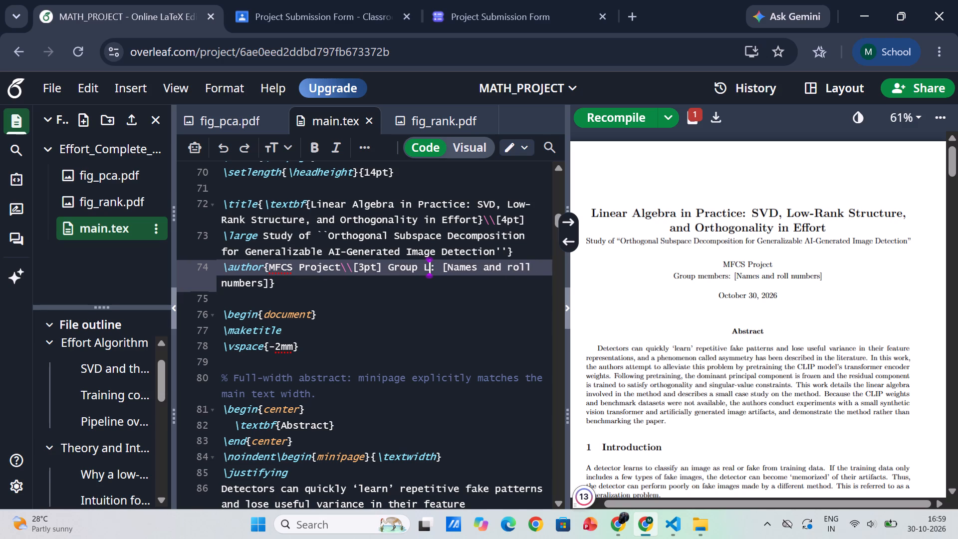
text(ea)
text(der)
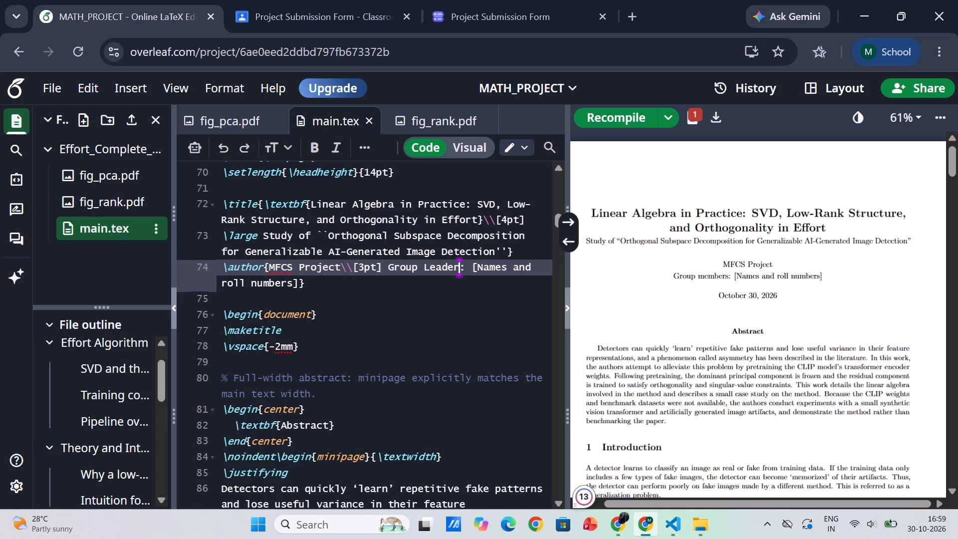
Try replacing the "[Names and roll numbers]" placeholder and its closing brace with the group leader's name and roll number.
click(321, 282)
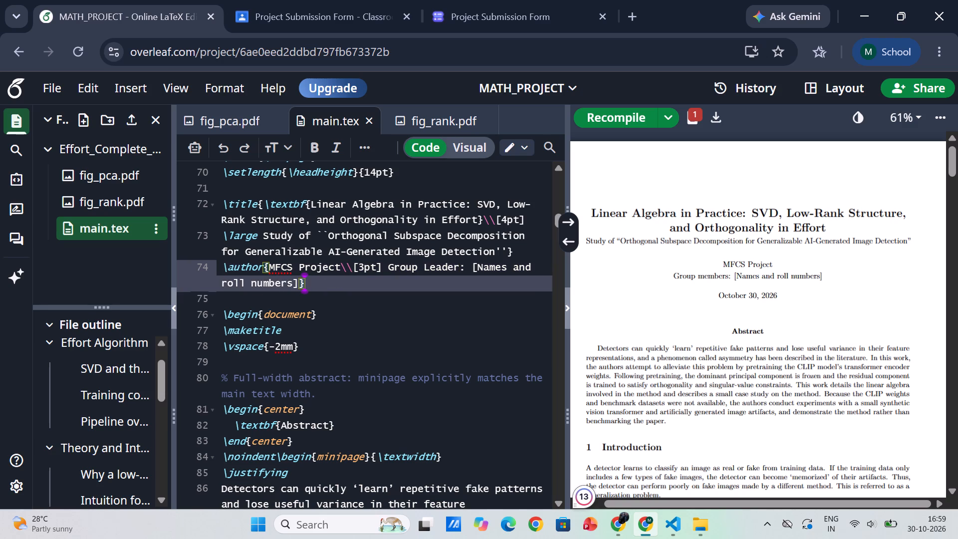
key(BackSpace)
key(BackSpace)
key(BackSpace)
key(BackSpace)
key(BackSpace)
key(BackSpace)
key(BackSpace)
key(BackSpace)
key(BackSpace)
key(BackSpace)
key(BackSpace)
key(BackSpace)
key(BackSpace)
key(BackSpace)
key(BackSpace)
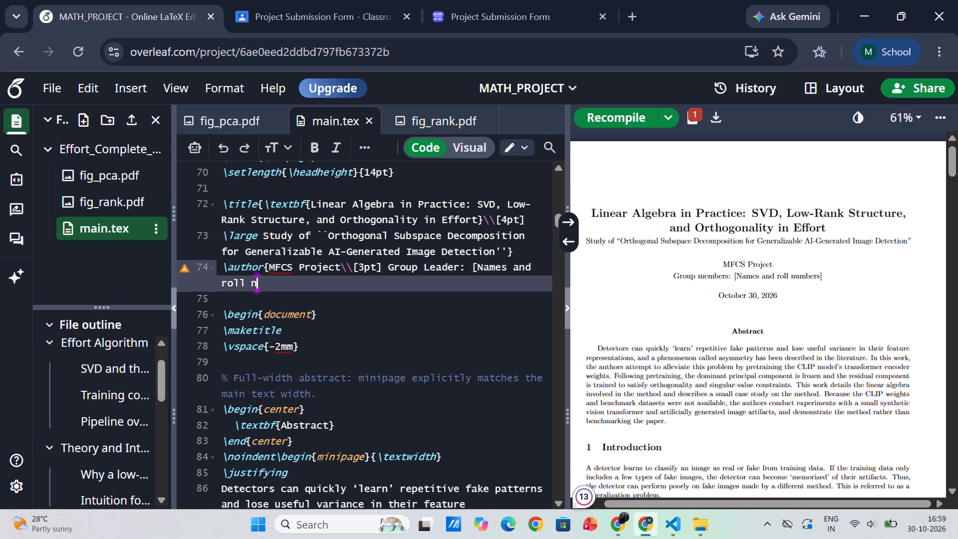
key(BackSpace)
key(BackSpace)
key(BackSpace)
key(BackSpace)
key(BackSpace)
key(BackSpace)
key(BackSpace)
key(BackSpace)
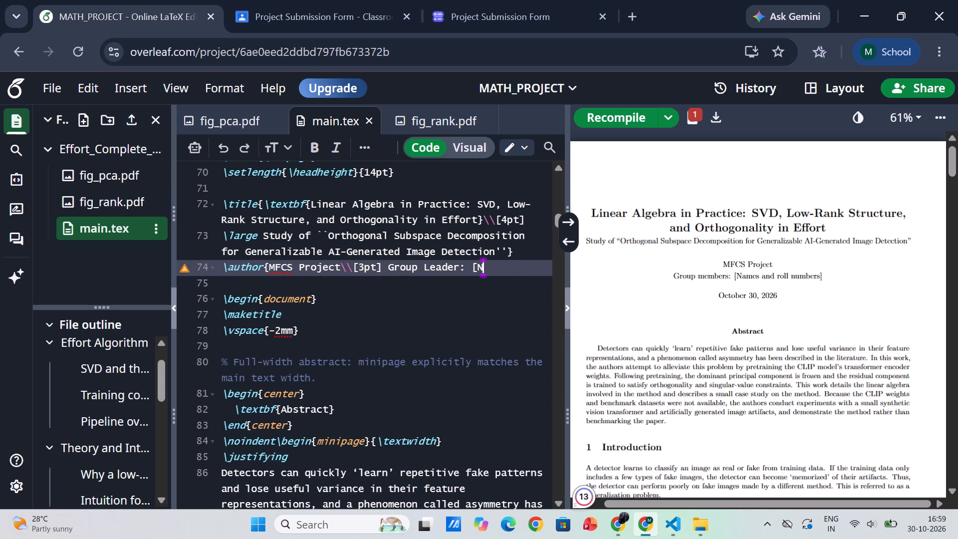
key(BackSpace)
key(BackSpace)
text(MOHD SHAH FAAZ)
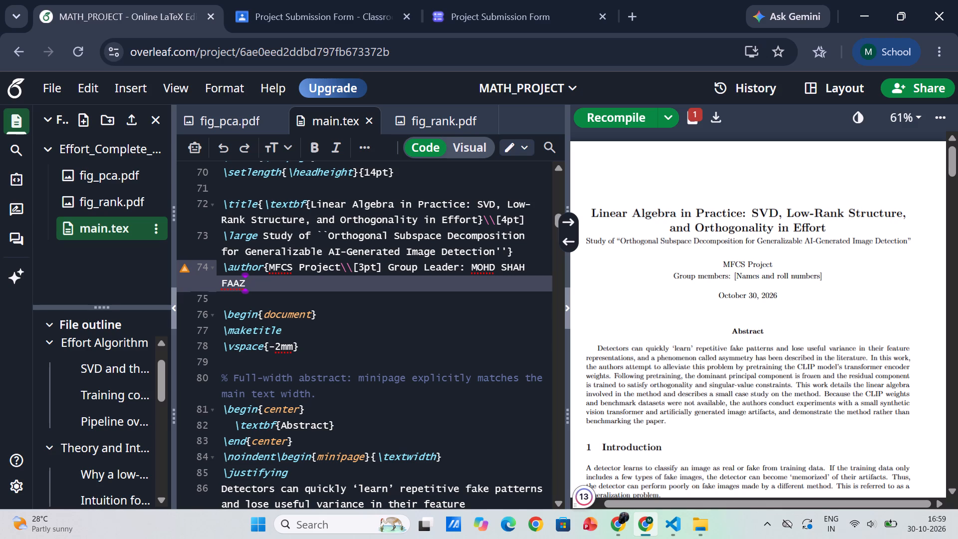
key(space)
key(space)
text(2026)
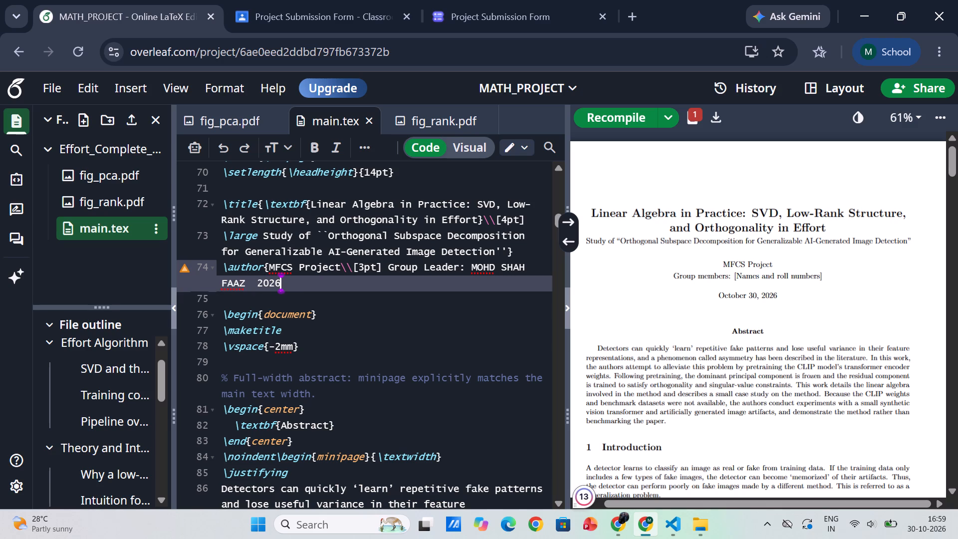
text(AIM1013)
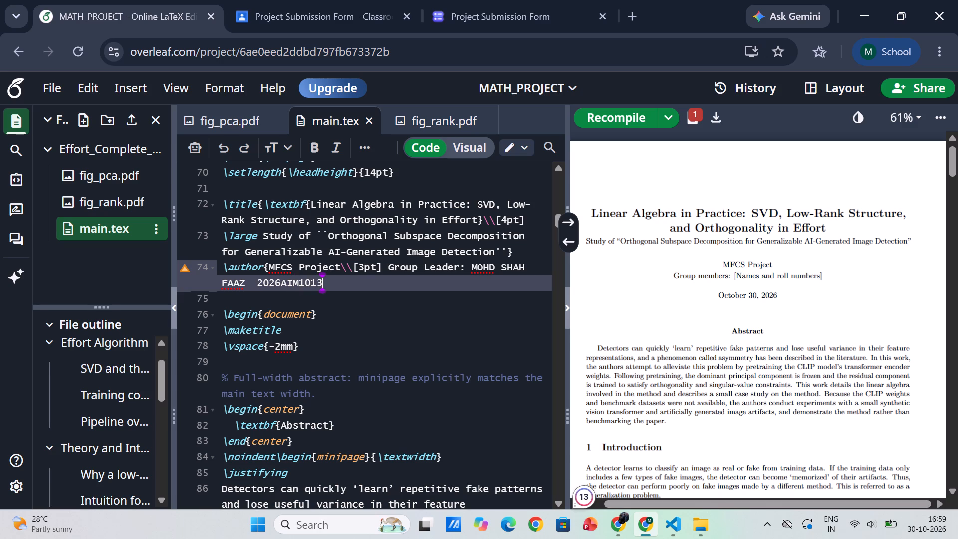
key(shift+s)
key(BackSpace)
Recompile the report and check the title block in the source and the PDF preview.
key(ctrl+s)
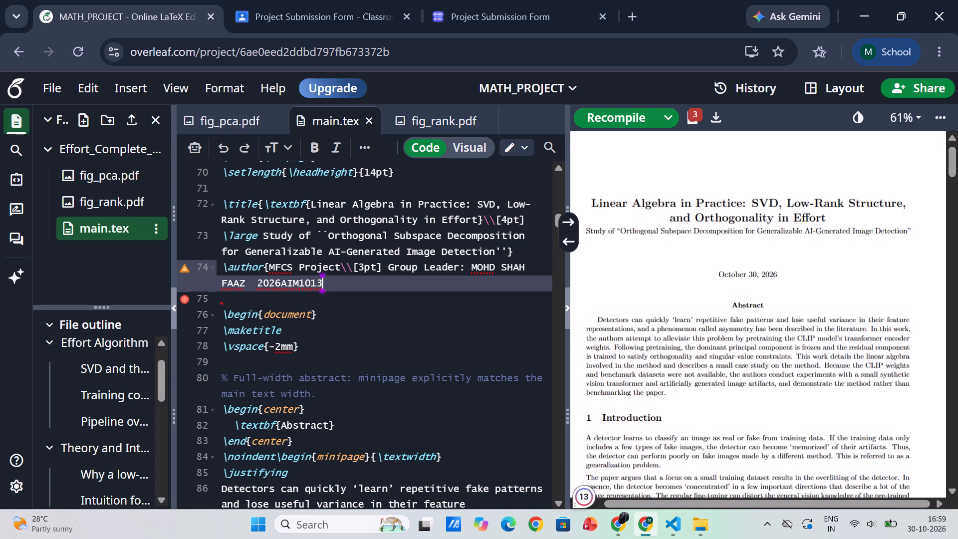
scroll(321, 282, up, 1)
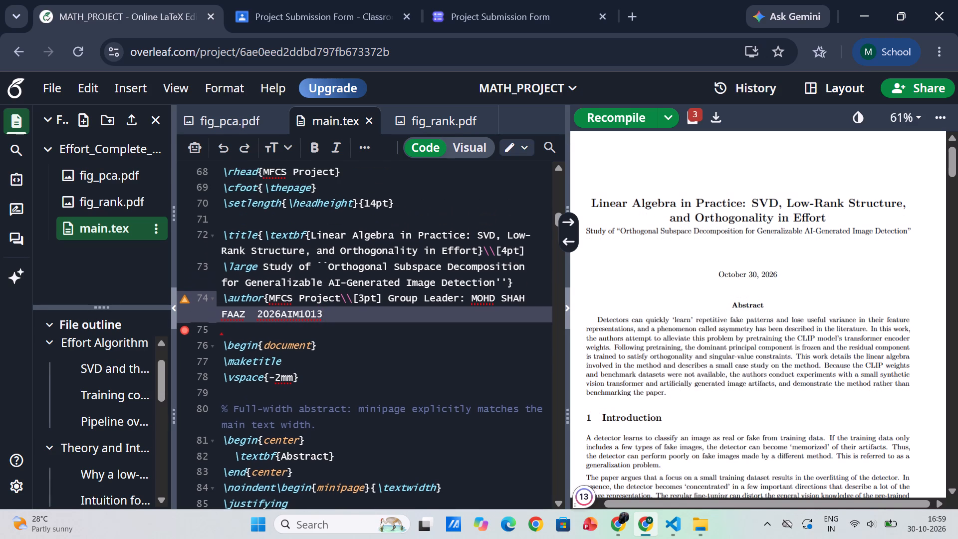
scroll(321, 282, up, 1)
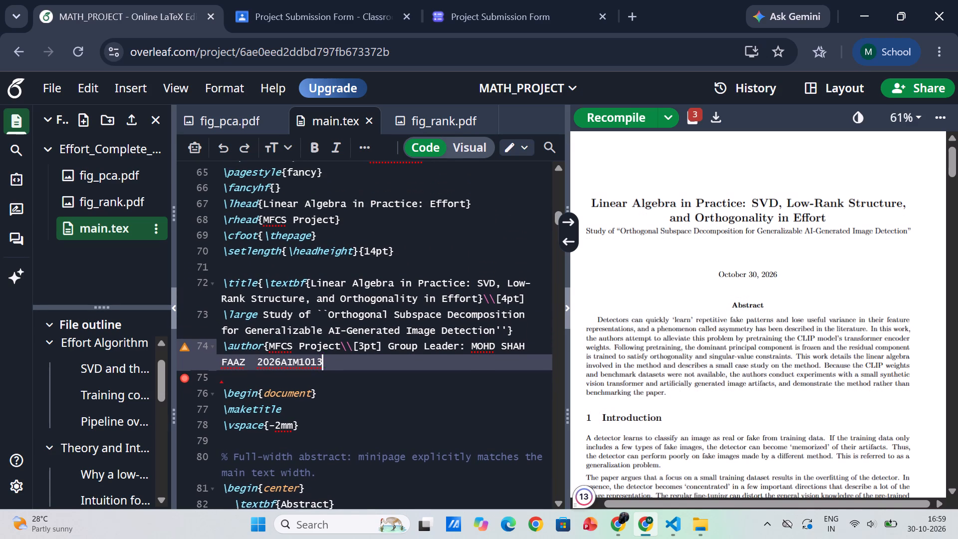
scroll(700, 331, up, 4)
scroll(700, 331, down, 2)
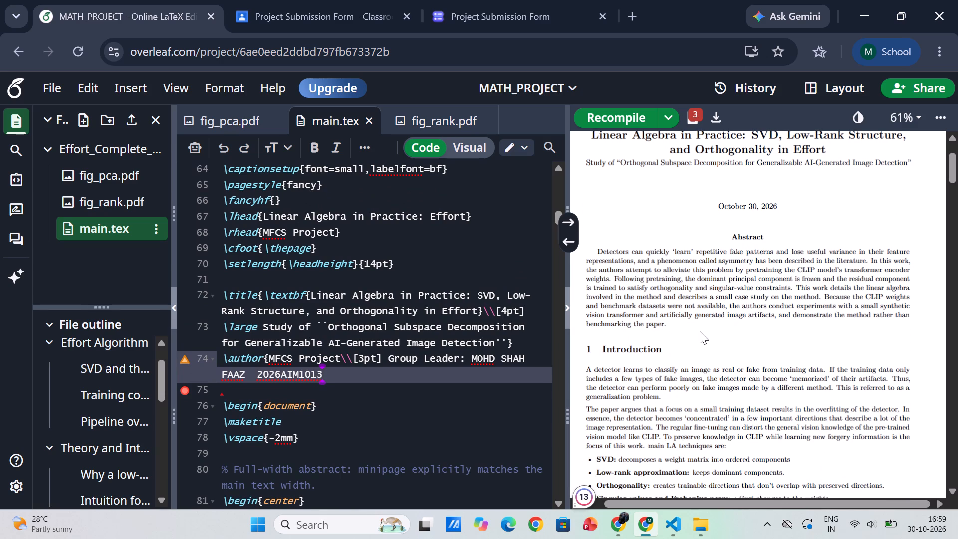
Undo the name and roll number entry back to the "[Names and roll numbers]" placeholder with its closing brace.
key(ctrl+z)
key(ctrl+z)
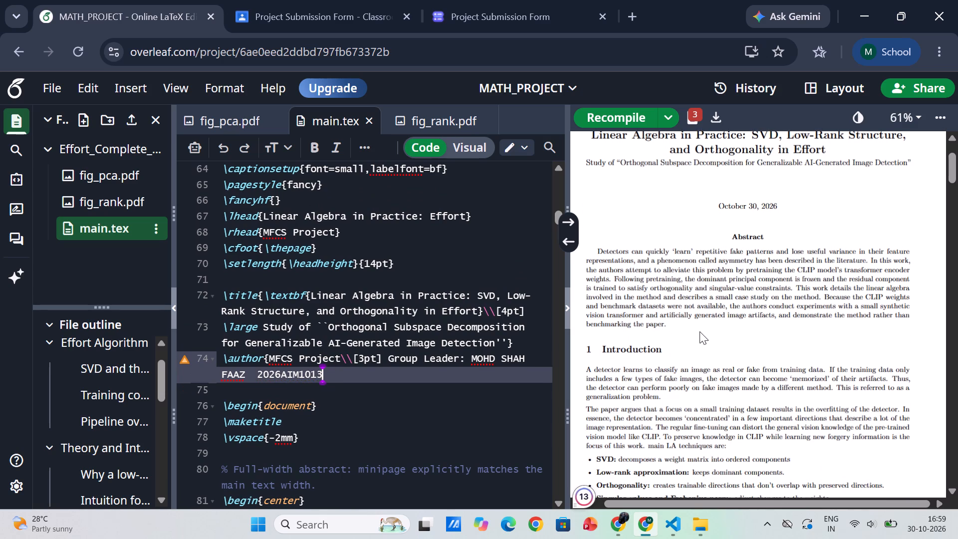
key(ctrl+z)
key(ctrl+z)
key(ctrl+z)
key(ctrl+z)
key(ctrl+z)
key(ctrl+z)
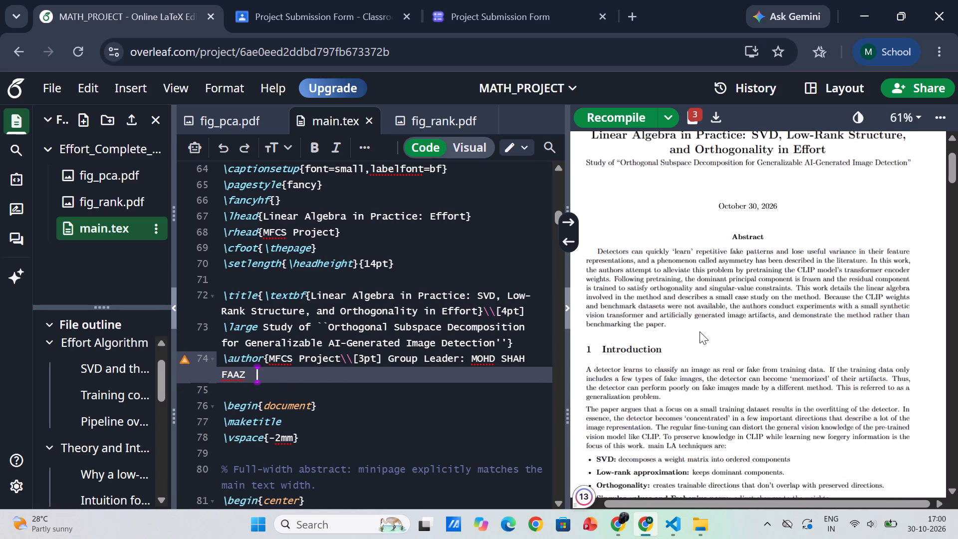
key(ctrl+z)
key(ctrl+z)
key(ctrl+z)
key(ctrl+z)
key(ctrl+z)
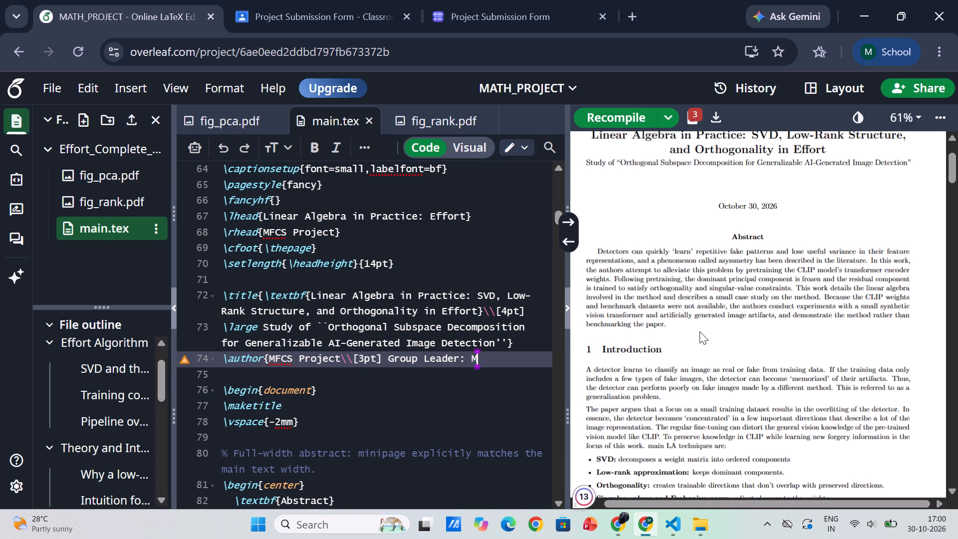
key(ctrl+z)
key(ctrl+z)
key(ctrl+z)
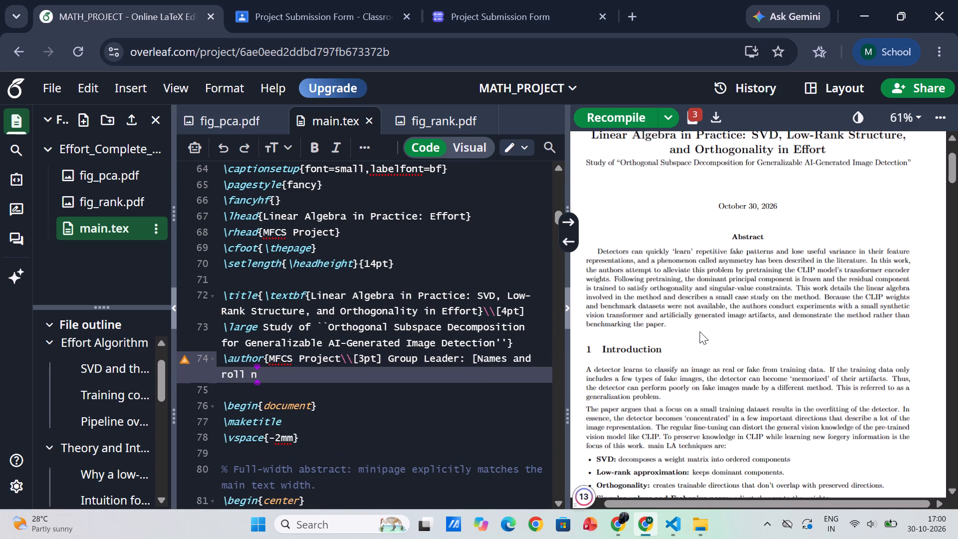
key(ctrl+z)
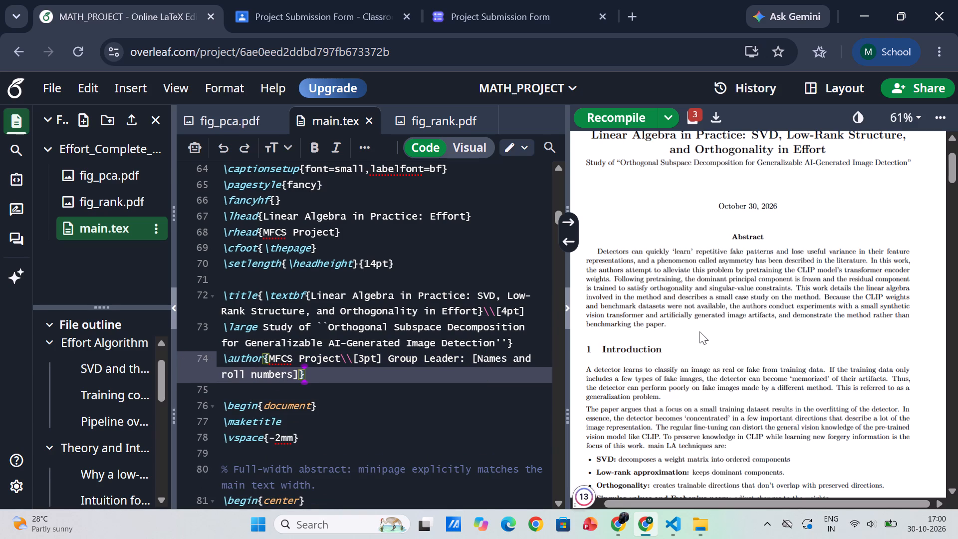
Recompile the report and view the title block in the PDF preview.
key(ctrl+s)
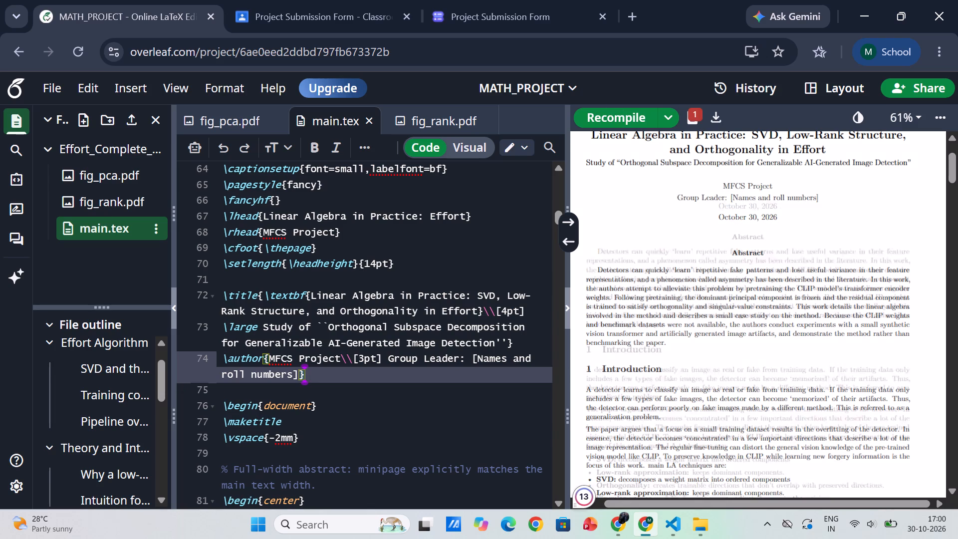
scroll(701, 367, up, 1)
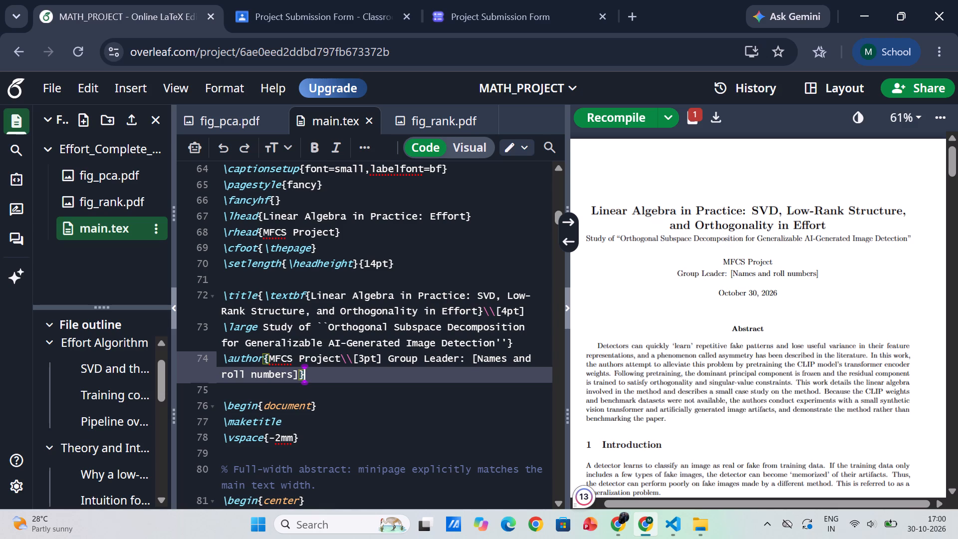
Replace the word "Names" inside the author line's square brackets with the group leader's name.
click(504, 354)
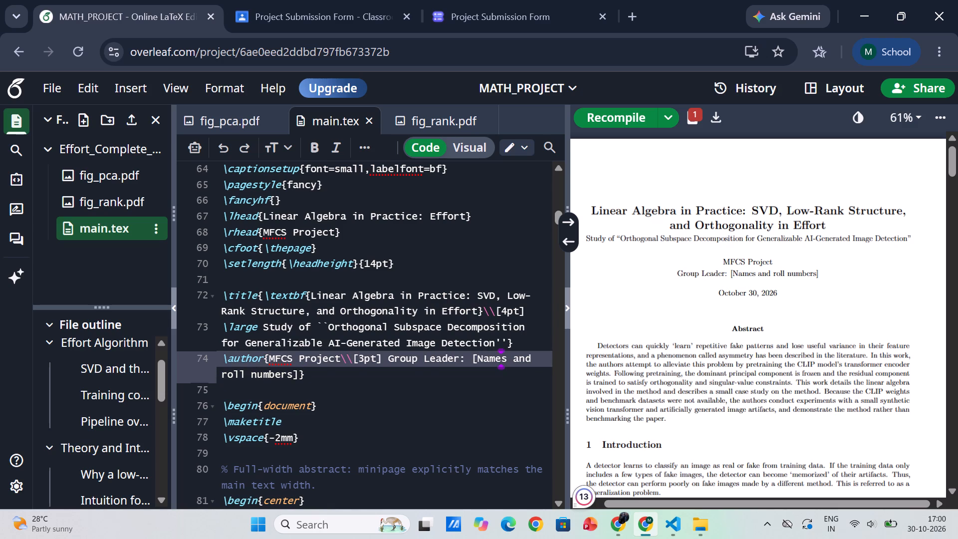
click(508, 357)
key(BackSpace)
key(BackSpace)
key(BackSpace)
key(BackSpace)
key(BackSpace)
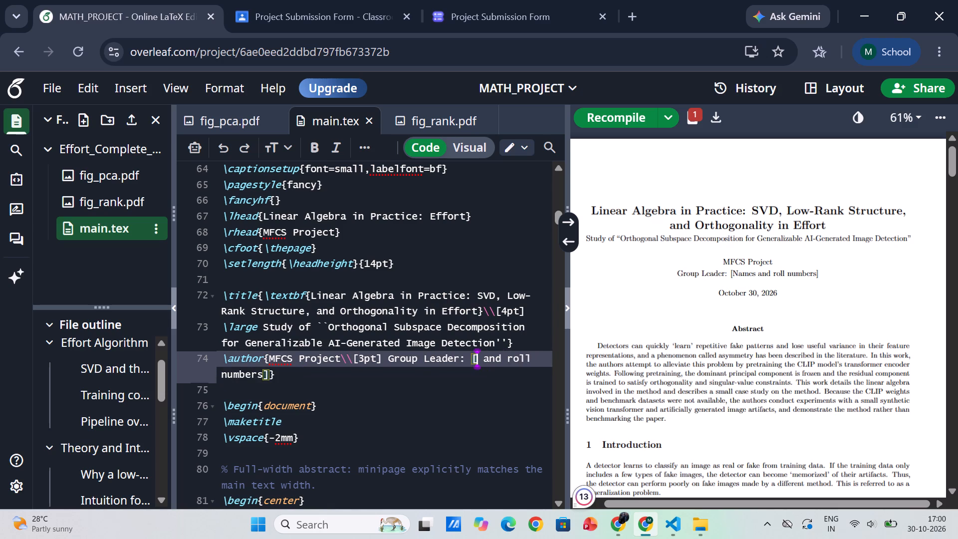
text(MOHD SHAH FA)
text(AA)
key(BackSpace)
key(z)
Replace "roll numbers" inside the author line's square brackets with the group leader's roll number.
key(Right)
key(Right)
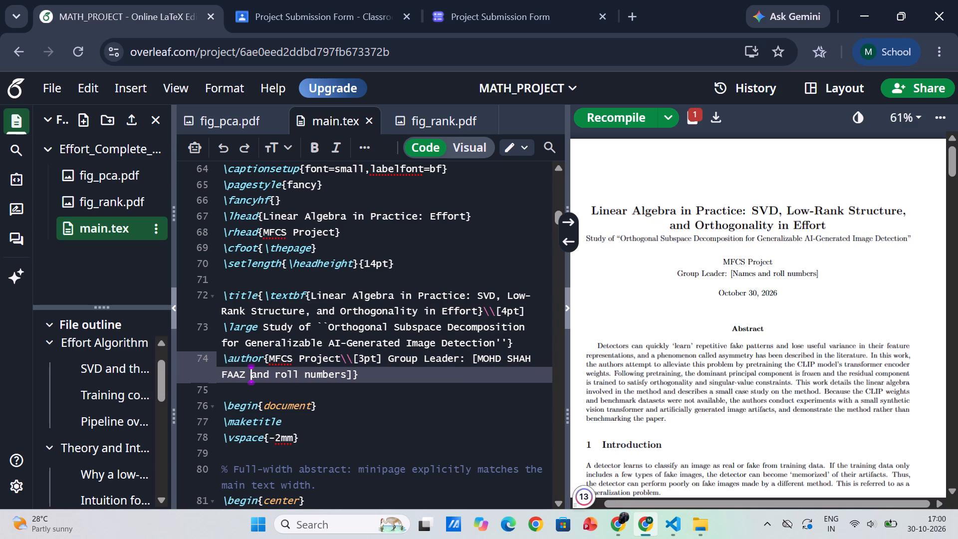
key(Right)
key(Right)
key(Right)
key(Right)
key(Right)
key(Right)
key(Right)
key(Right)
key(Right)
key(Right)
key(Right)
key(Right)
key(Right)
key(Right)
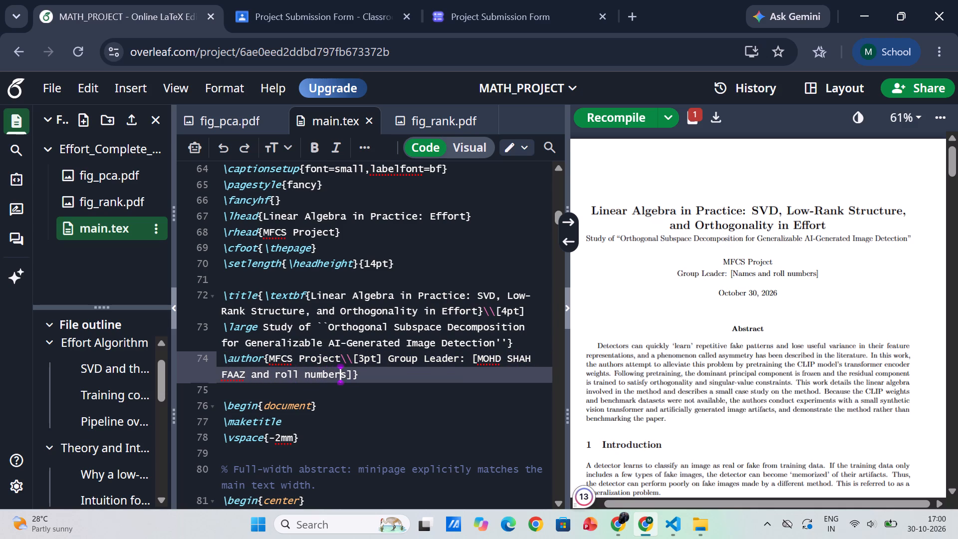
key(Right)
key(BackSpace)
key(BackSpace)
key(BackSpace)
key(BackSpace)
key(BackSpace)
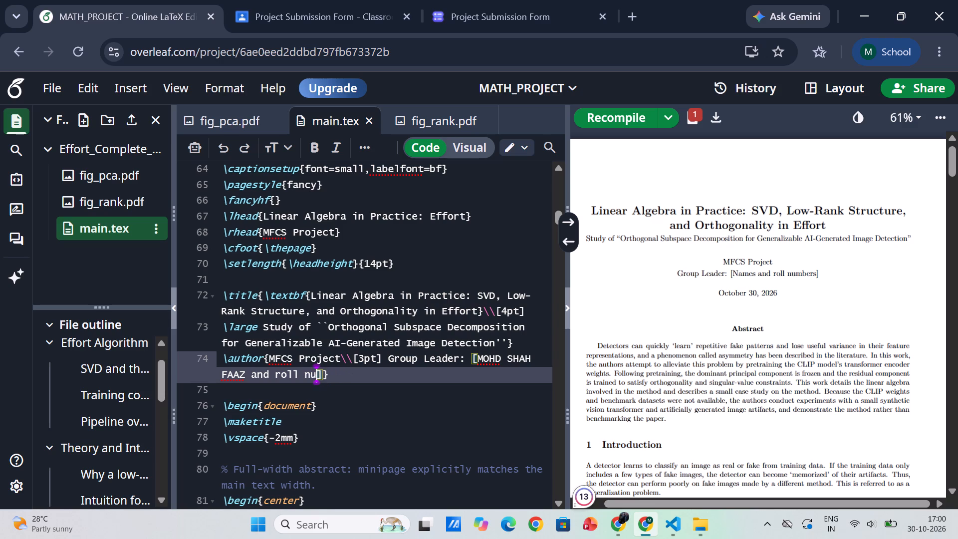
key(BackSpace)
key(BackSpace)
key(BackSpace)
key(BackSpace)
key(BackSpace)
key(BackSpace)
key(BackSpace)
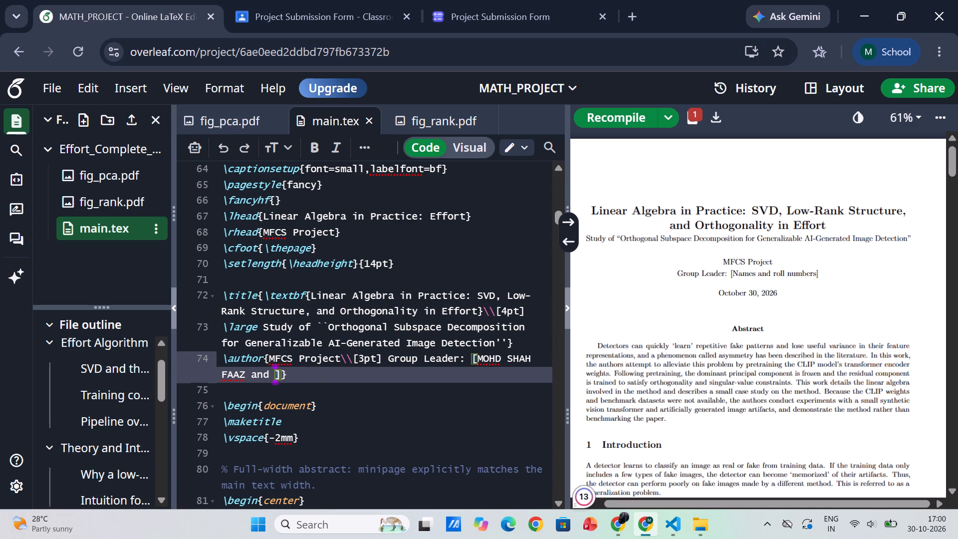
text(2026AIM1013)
Replace the word "and" between the group leader's name and roll number in the author line with a comma.
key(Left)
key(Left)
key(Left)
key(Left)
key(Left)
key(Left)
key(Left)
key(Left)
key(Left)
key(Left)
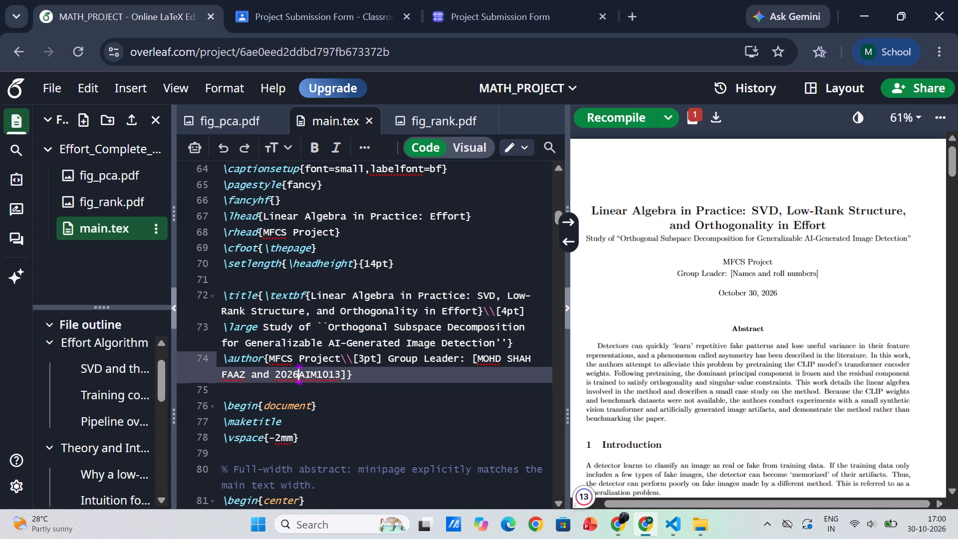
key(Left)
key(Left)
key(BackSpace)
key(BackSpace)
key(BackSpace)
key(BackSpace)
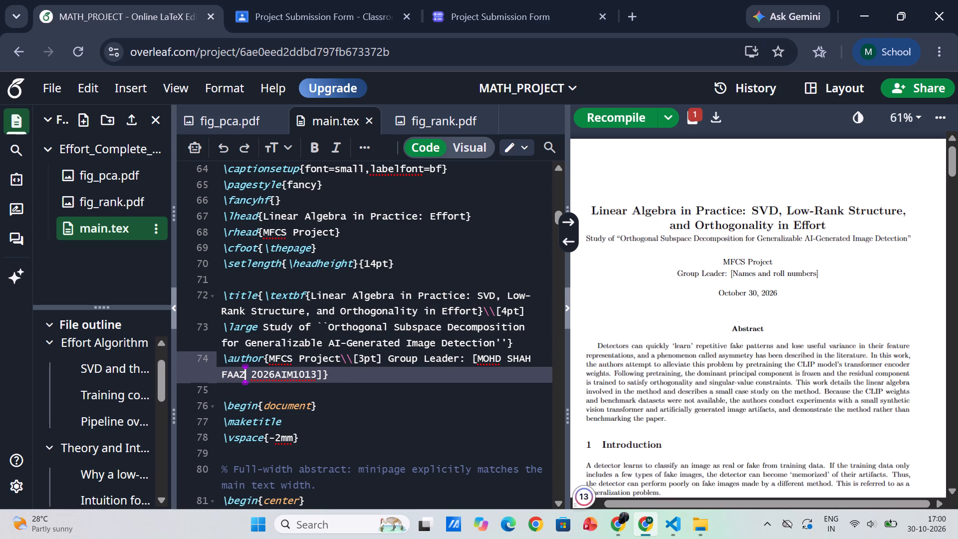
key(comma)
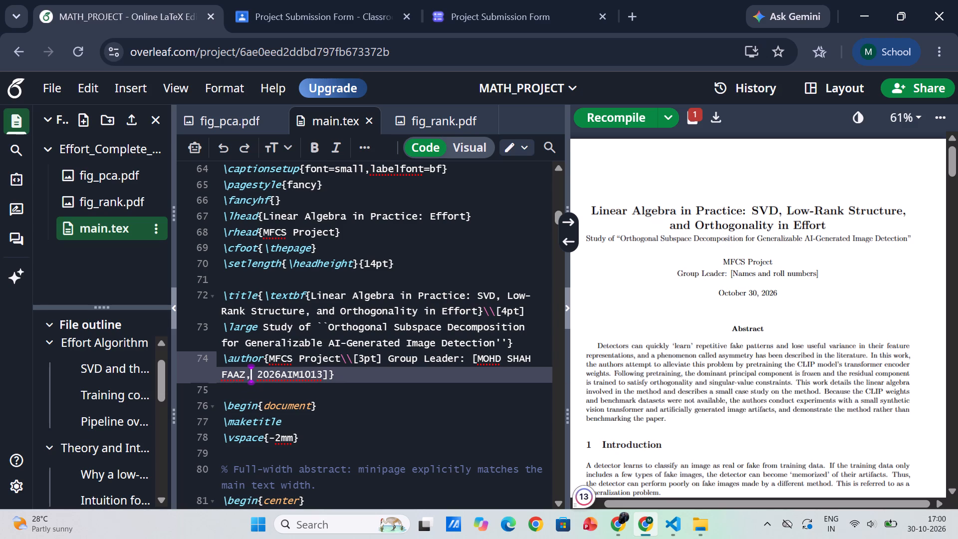
Recompile the report with the edited author line.
click(380, 374)
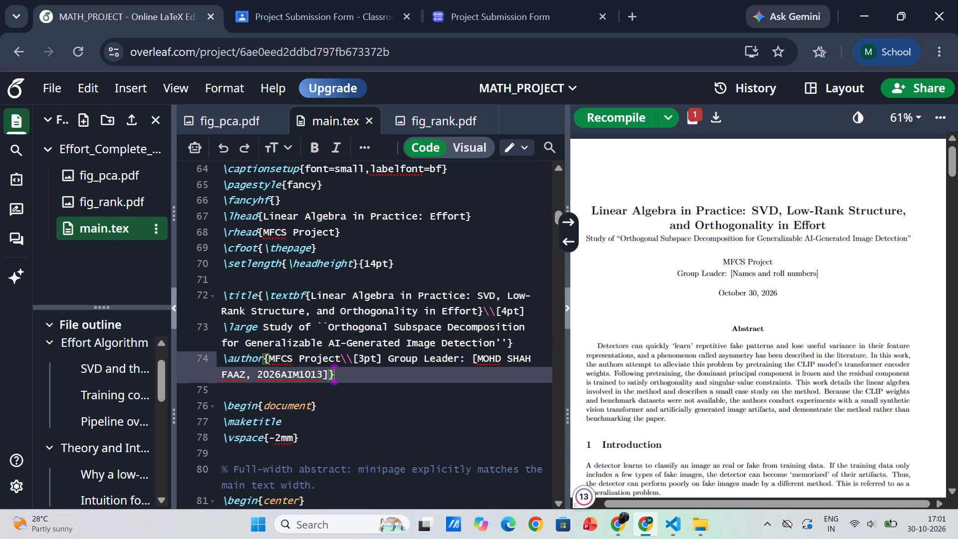
key(ctrl+s)
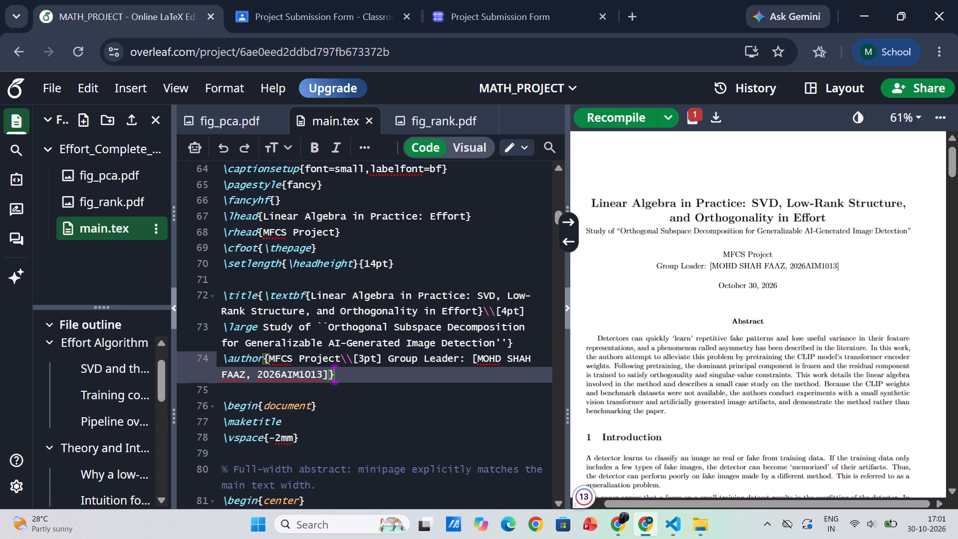
Remove the square brackets around the group leader's name and roll number in the author line.
click(476, 356)
key(BackSpace)
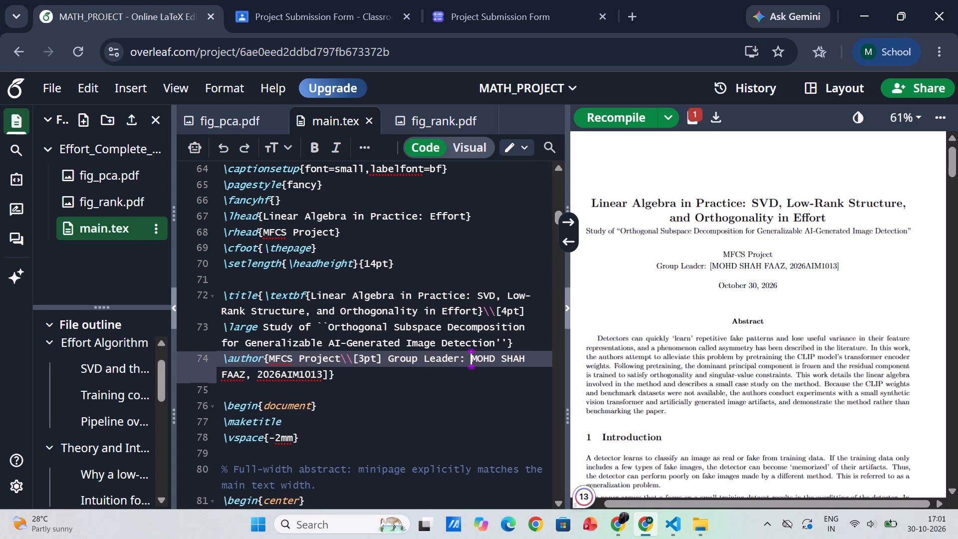
click(326, 375)
key(BackSpace)
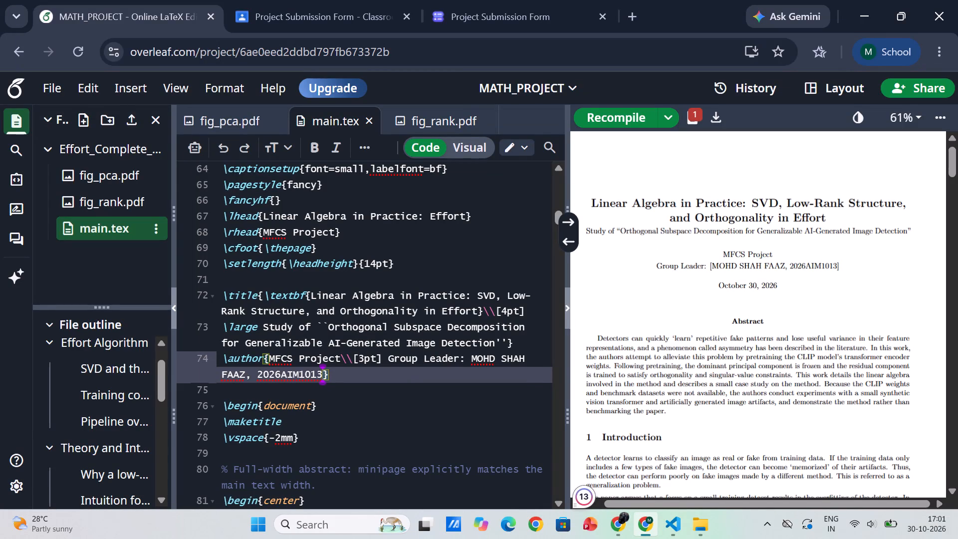
Add a \\ line break after the leader's roll number, followed by "Group Member 2:" and the second member's name.
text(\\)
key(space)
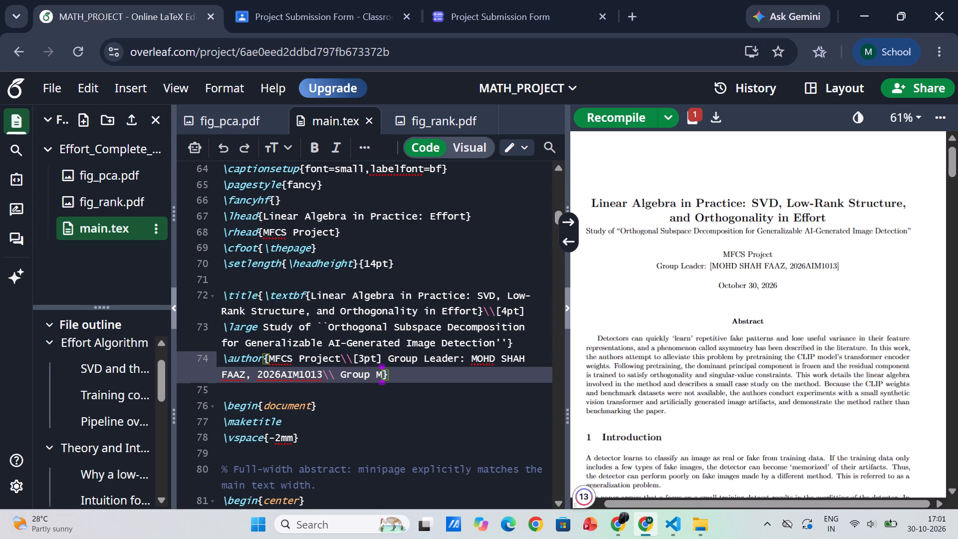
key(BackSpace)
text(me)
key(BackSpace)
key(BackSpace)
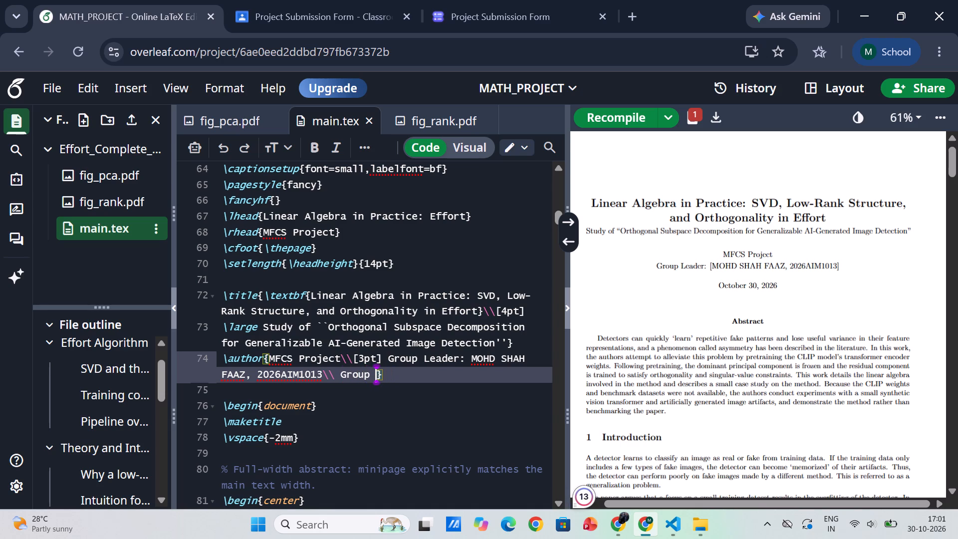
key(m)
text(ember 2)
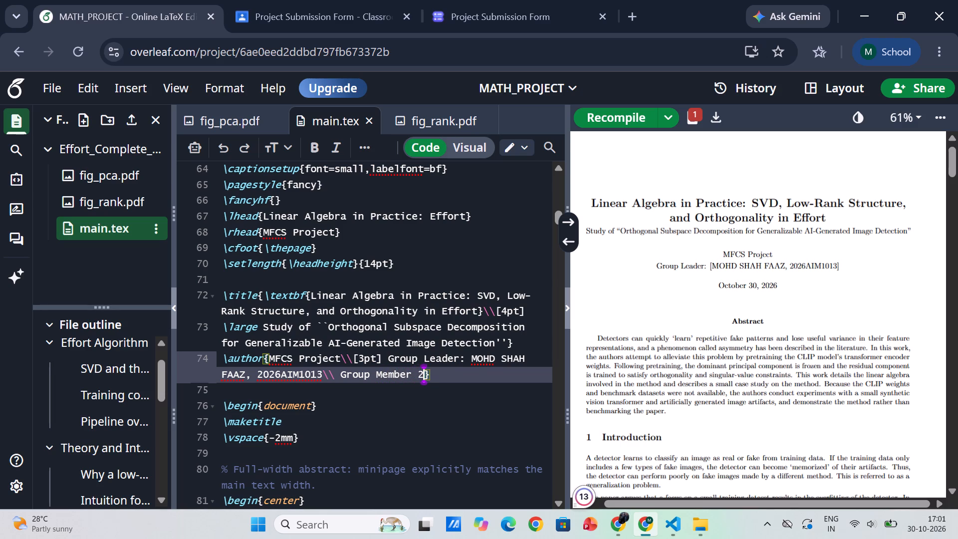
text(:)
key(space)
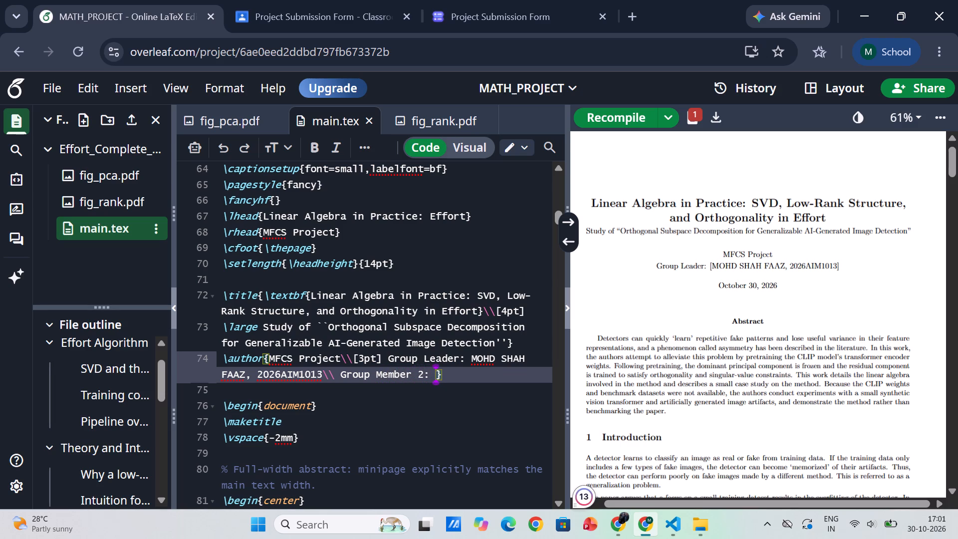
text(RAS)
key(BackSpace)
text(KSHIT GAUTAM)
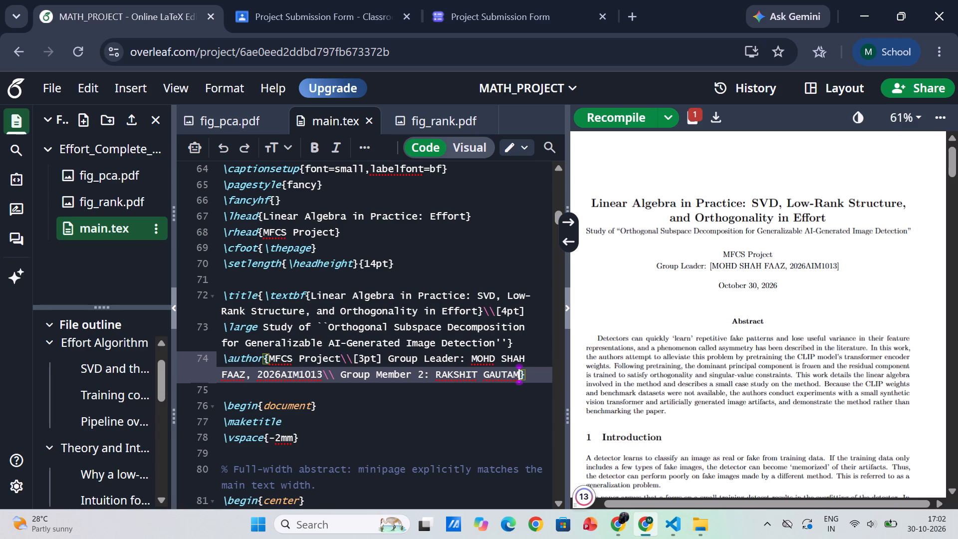
Add a \\ line break directly after the second member's name, with no space before it.
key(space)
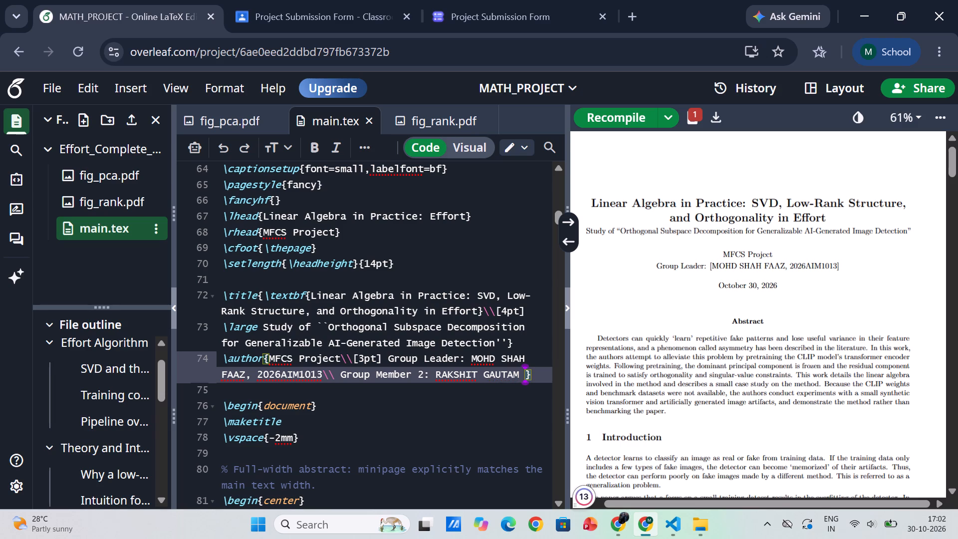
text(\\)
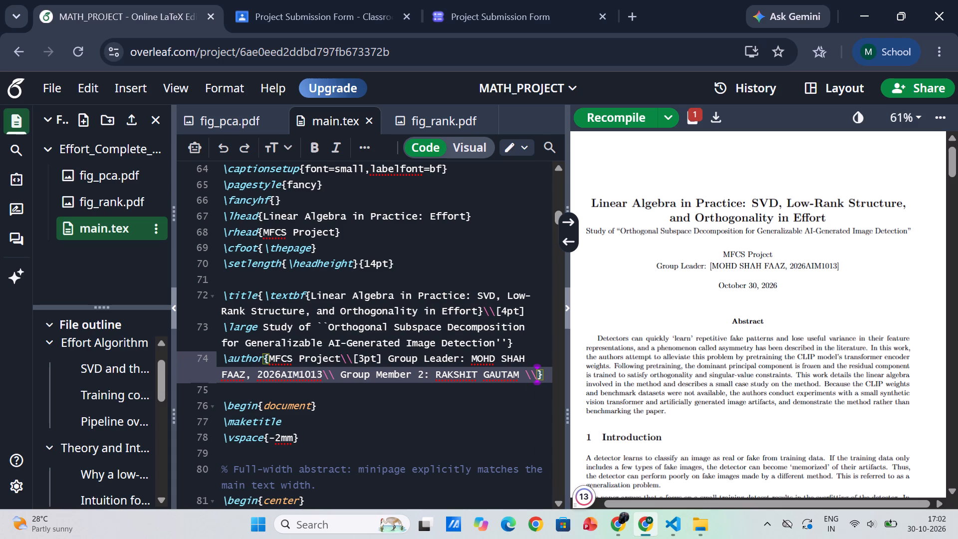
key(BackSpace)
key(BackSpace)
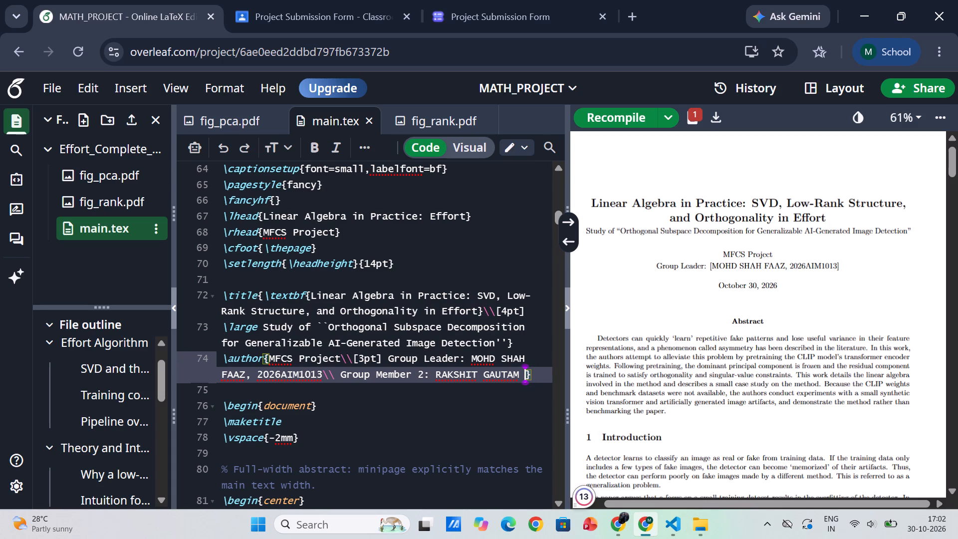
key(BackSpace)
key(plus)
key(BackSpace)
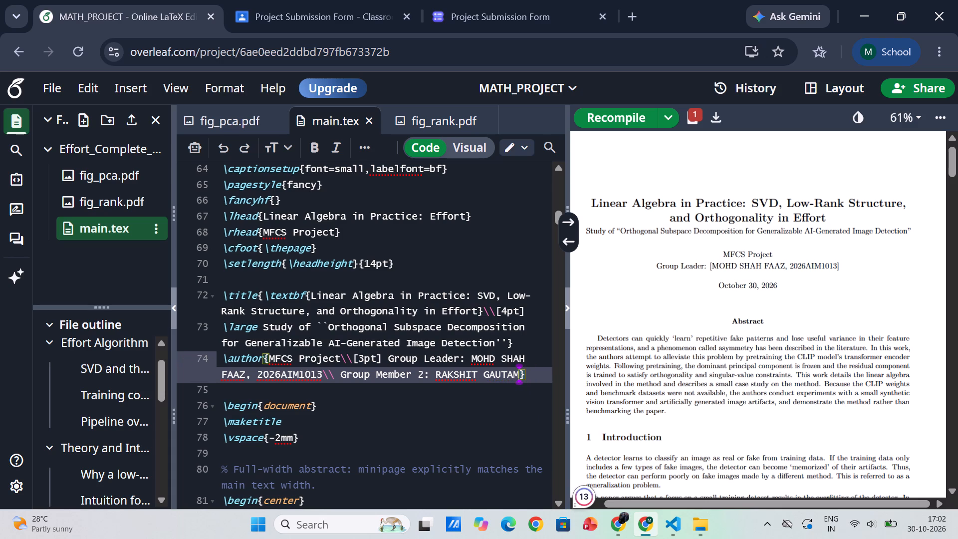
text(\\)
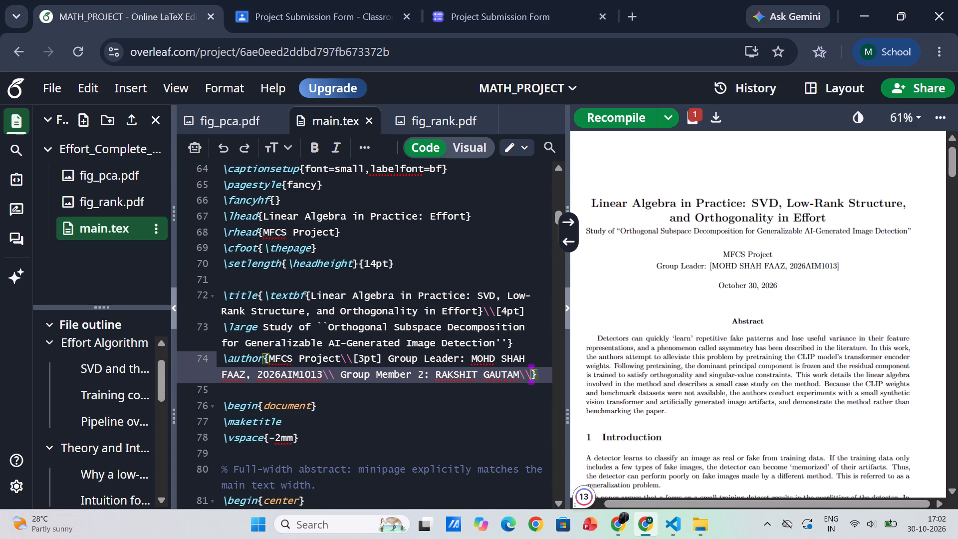
Add the label "Group Member 3:" after the last line break, reusing a copy of the "Group Member 2" text.
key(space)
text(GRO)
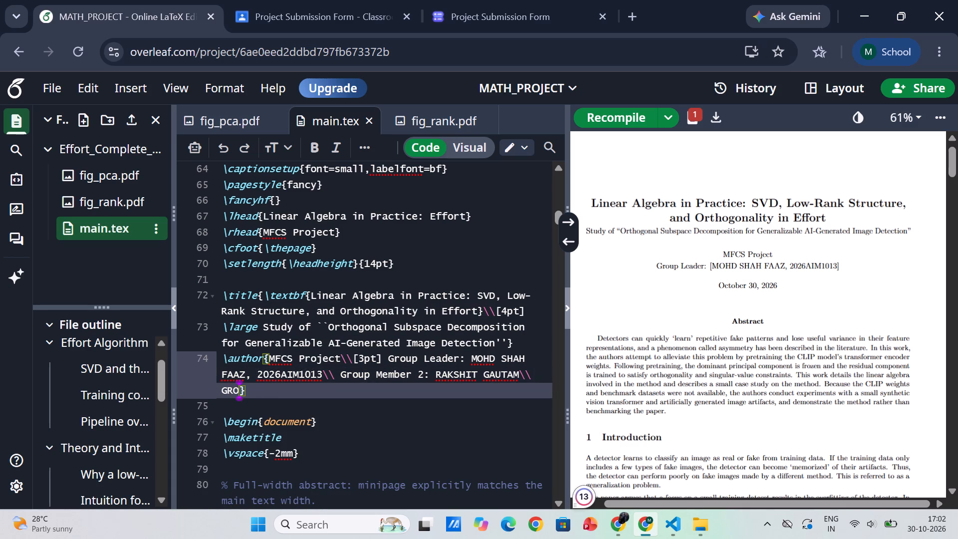
drag(339, 375, 422, 379)
key(ctrl+c)
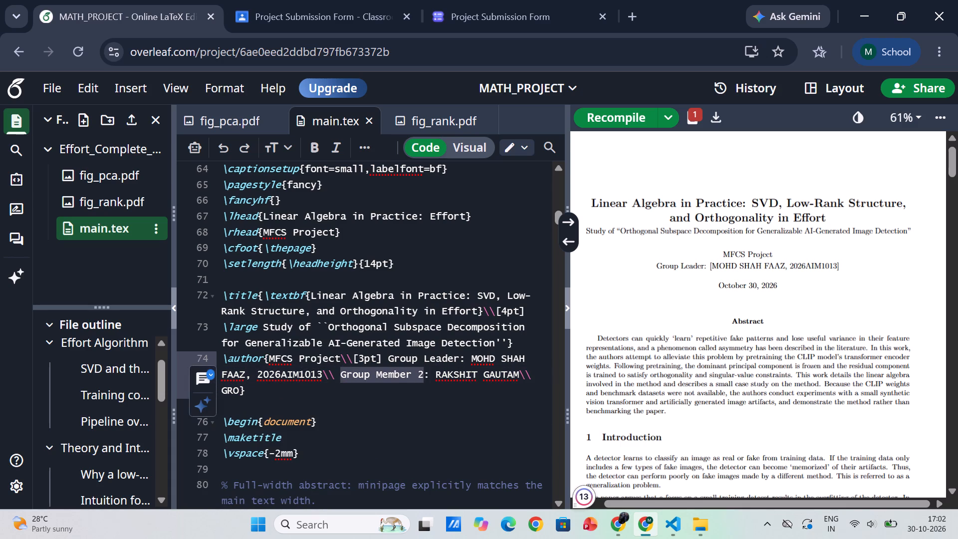
click(239, 393)
key(BackSpace)
key(BackSpace)
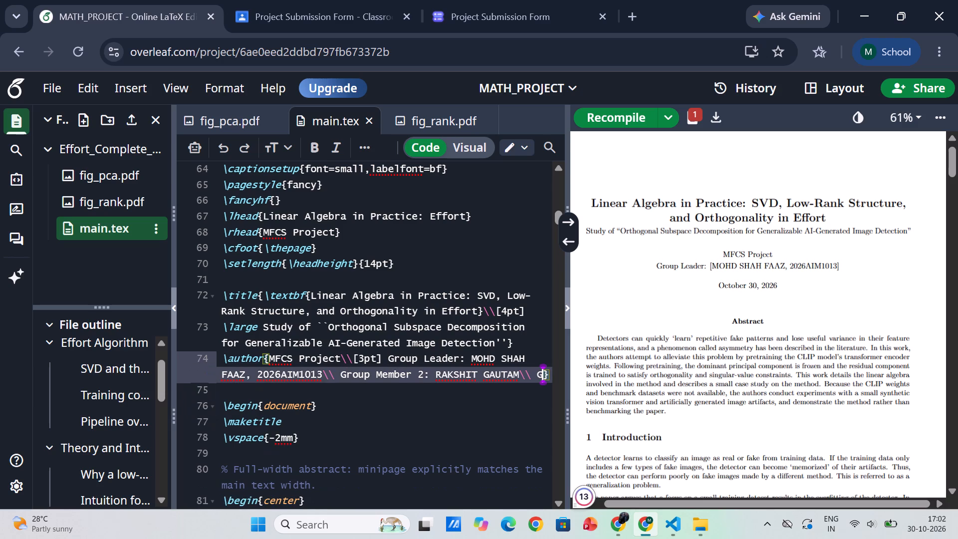
key(BackSpace)
key(ctrl+v)
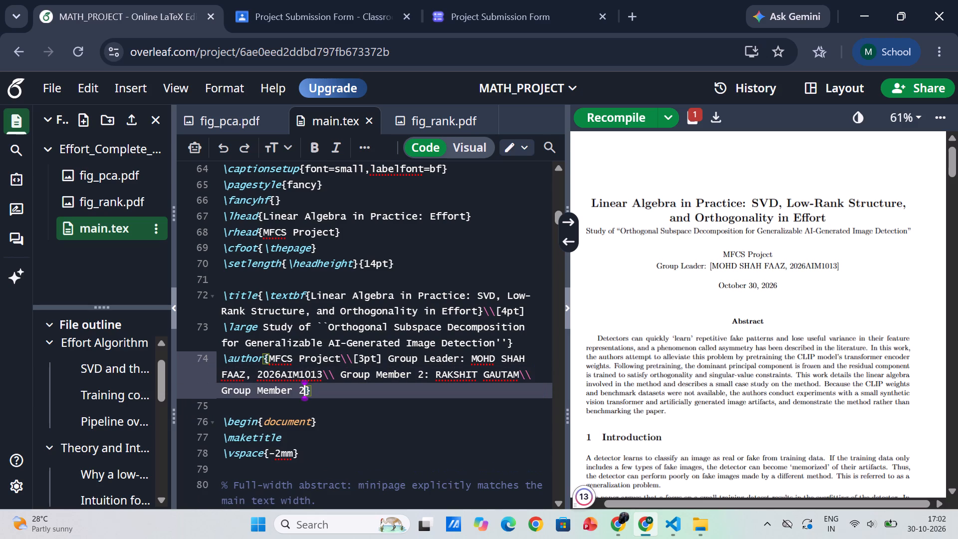
key(BackSpace)
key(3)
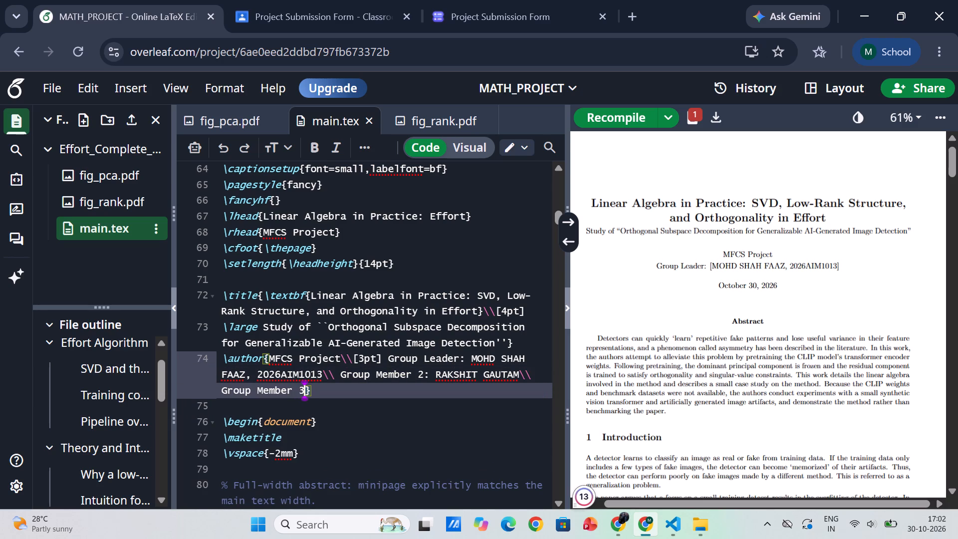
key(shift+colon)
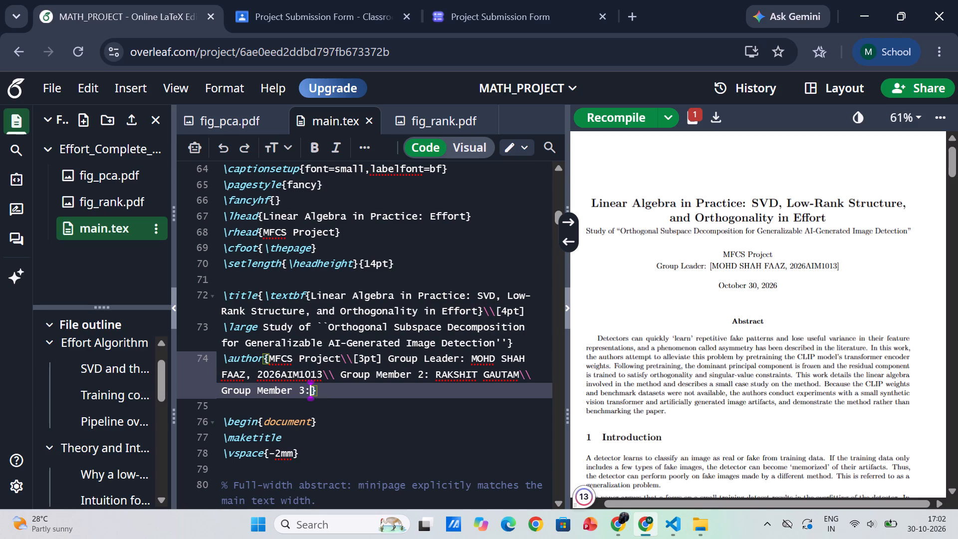
Insert a comma and the second member's roll number after that member's name, before the line break.
click(519, 376)
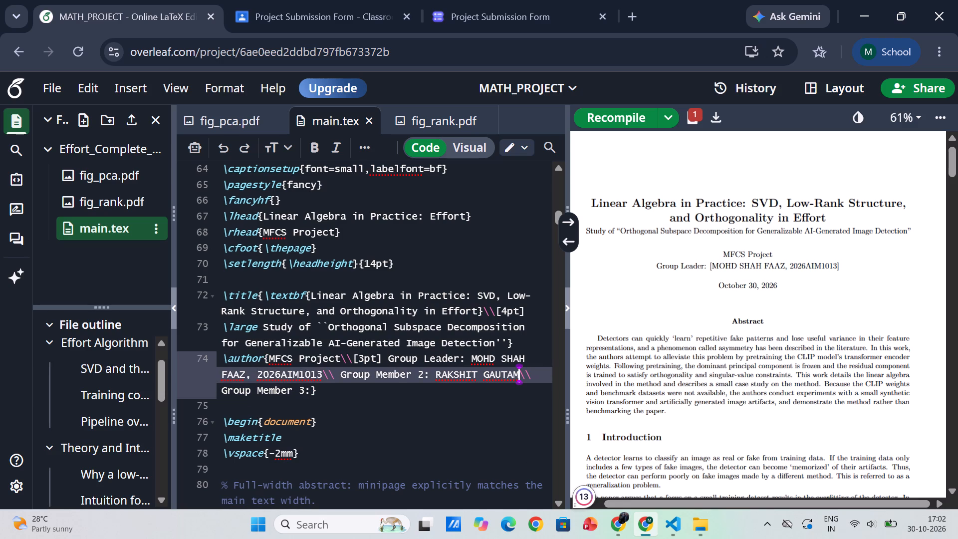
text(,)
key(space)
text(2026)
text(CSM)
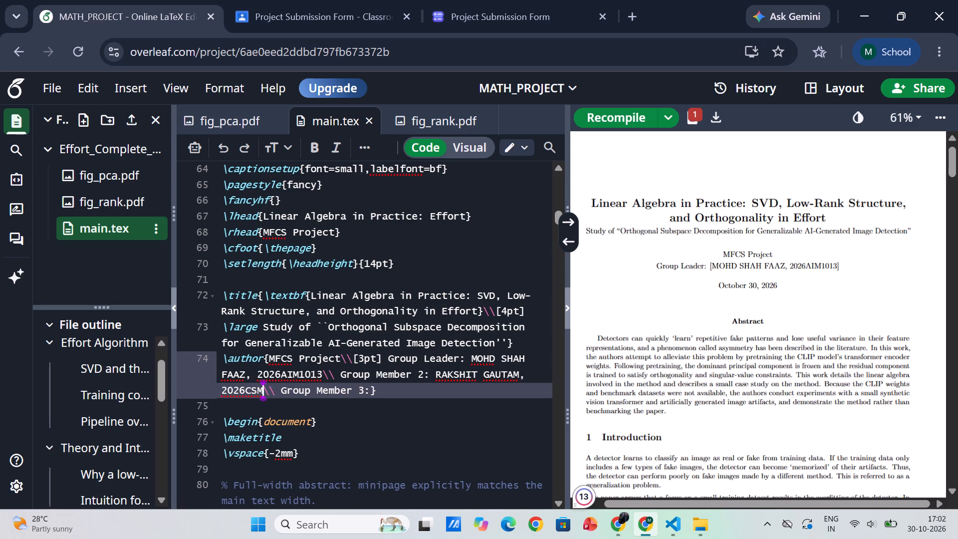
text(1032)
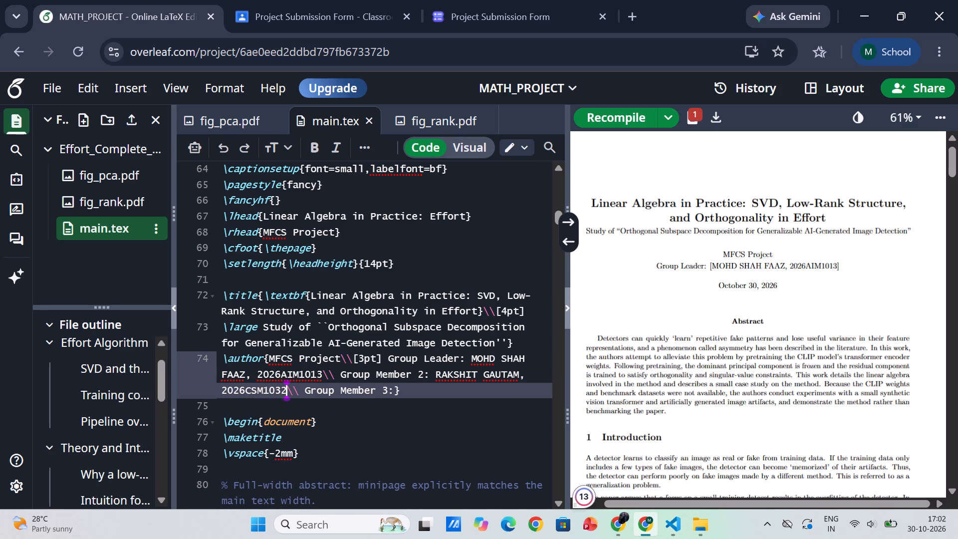
Begin the third member's entry with a space after the "Group Member 3:" label.
click(394, 388)
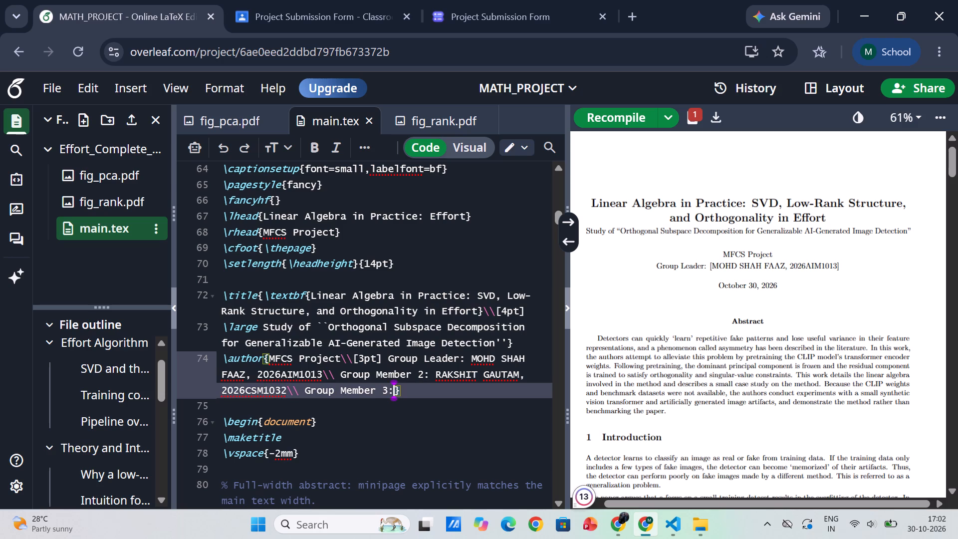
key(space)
key(BackSpace)
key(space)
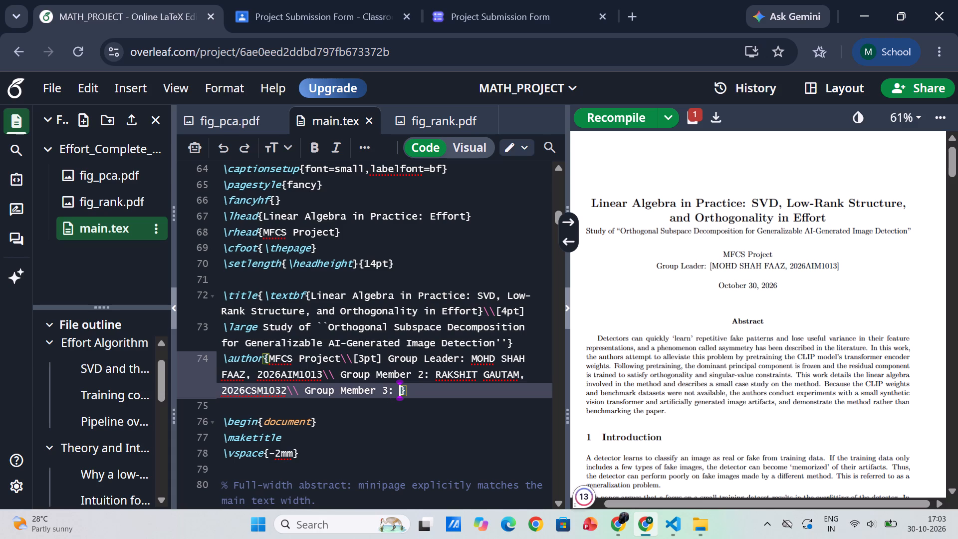
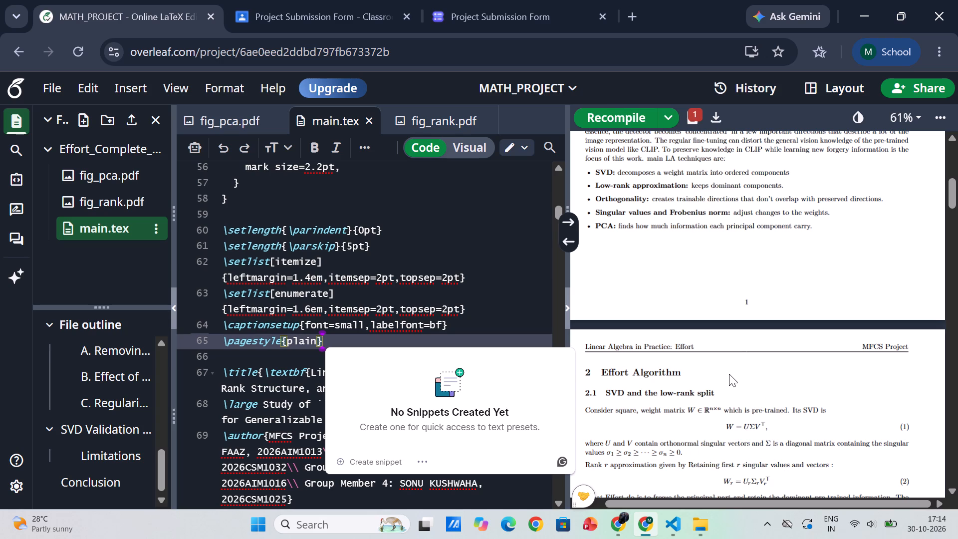
Look through the recompiled PDF from the title page to the SVD Validation section, checking the page tops, tables and figures.
scroll(729, 374, up, 6)
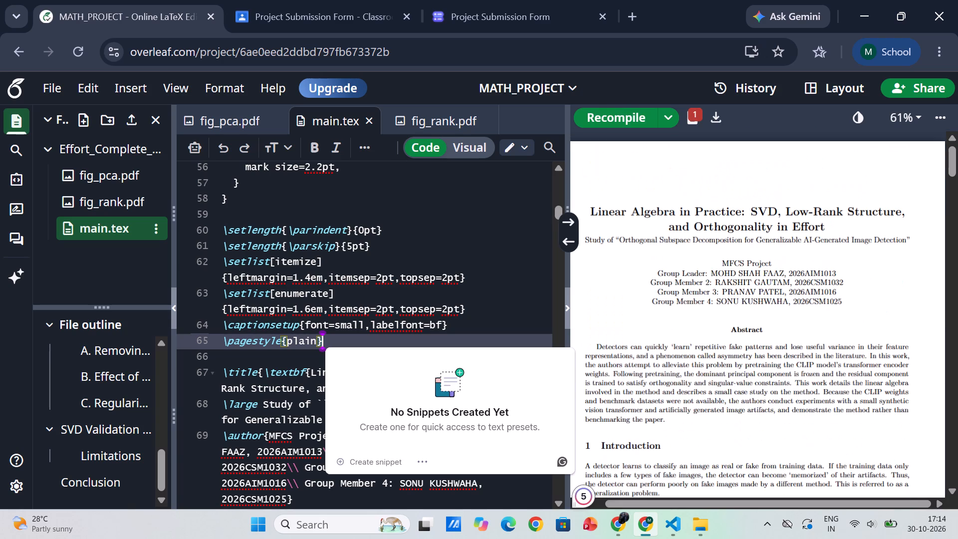
scroll(729, 374, down, 7)
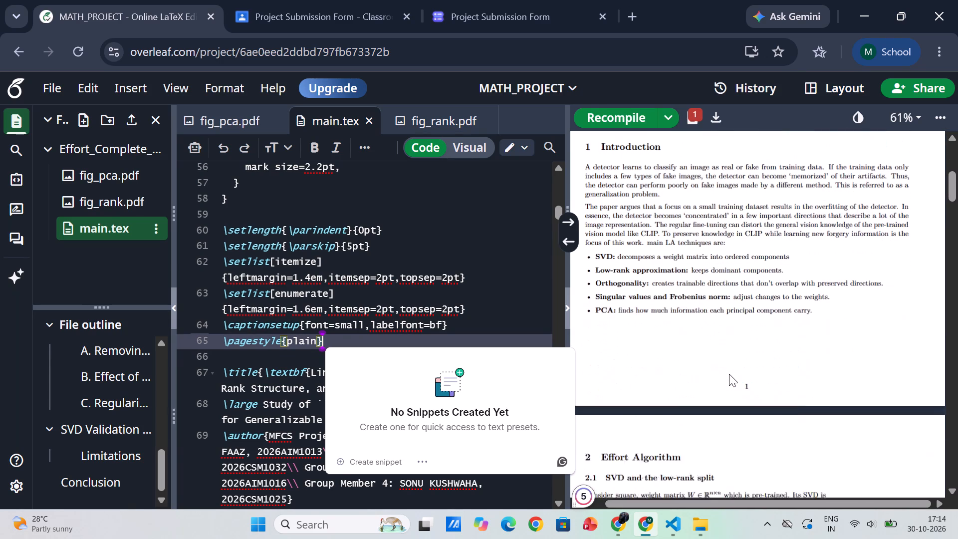
scroll(729, 374, down, 4)
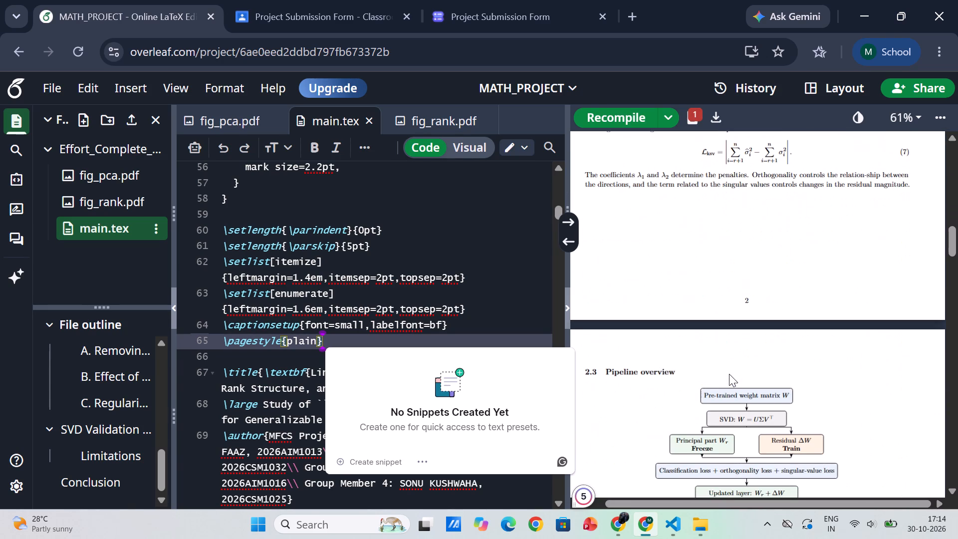
scroll(729, 374, down, 4)
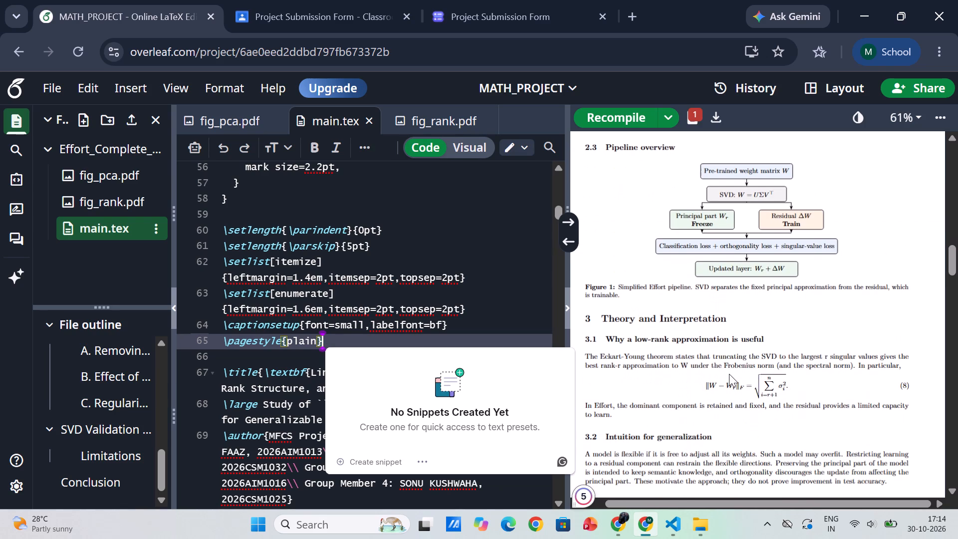
scroll(729, 374, down, 3)
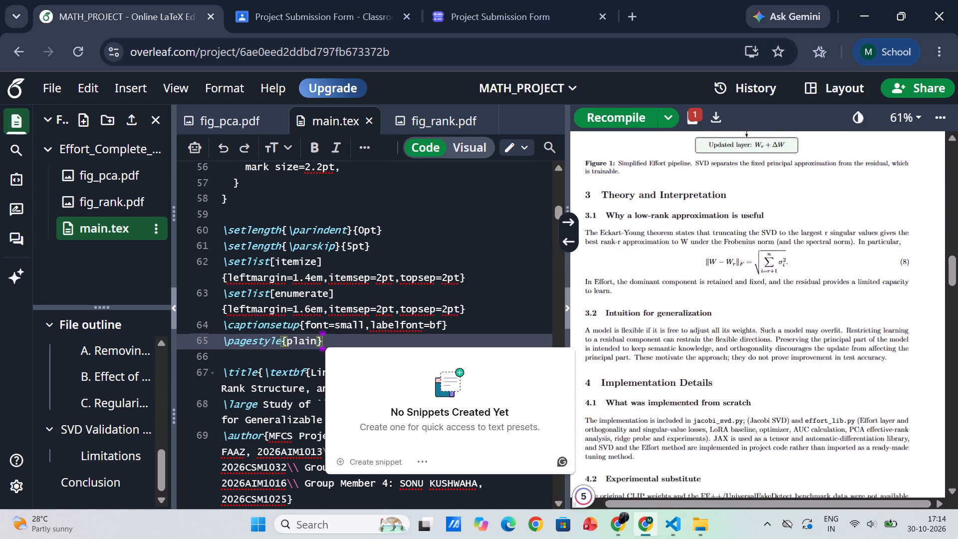
scroll(729, 374, down, 5)
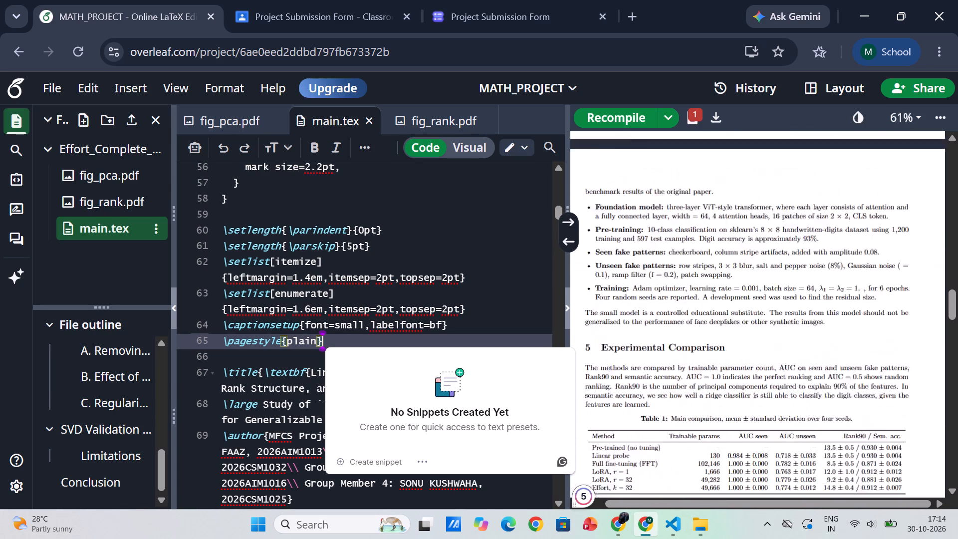
scroll(729, 374, down, 2)
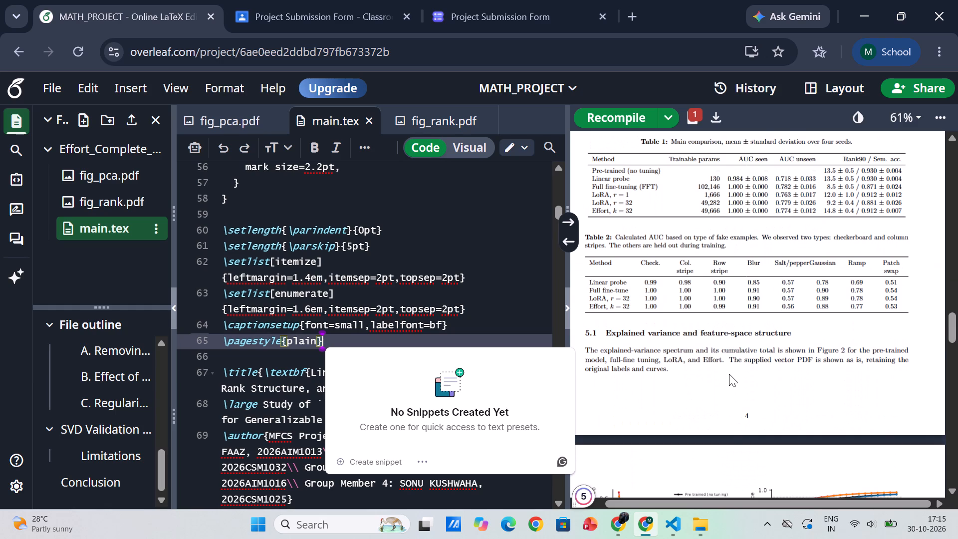
scroll(729, 374, down, 6)
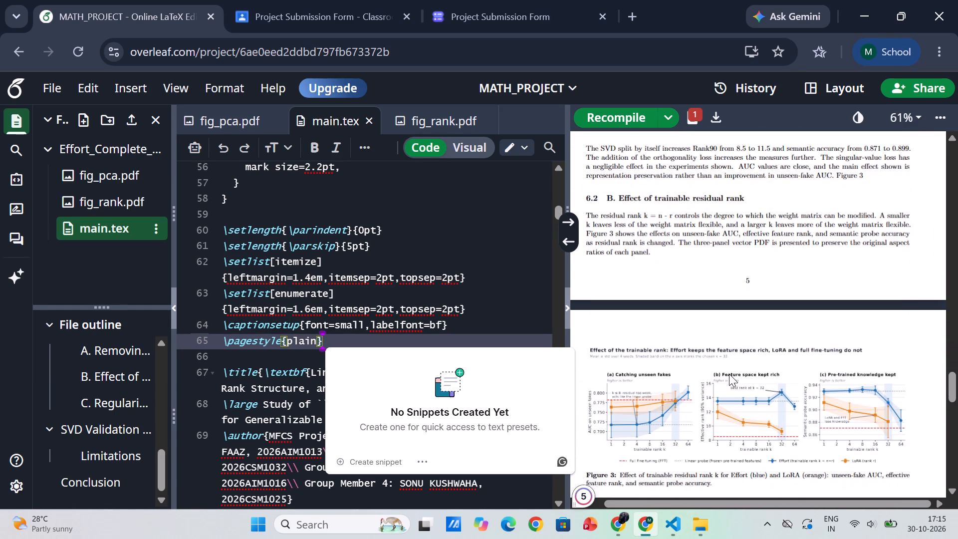
scroll(729, 374, down, 6)
scroll(729, 374, up, 1)
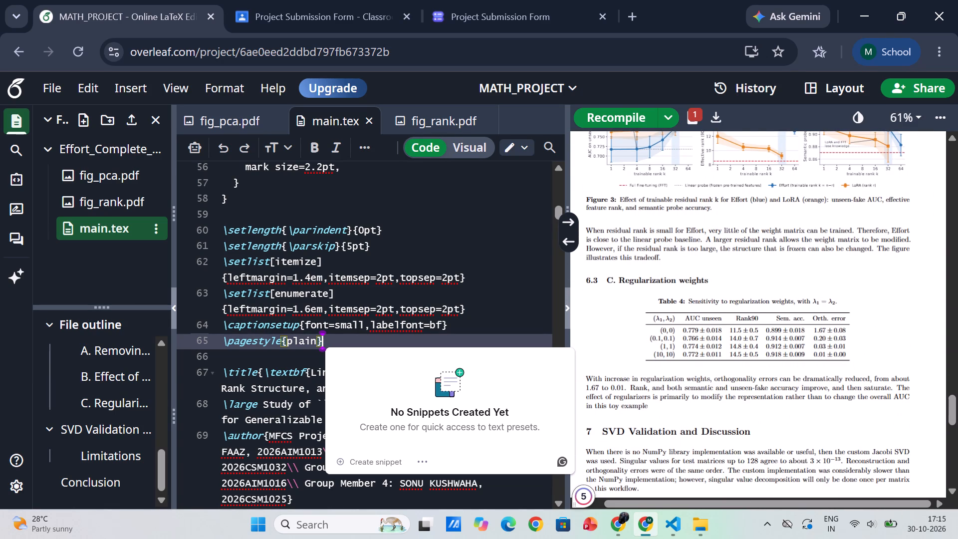
scroll(729, 374, up, 1)
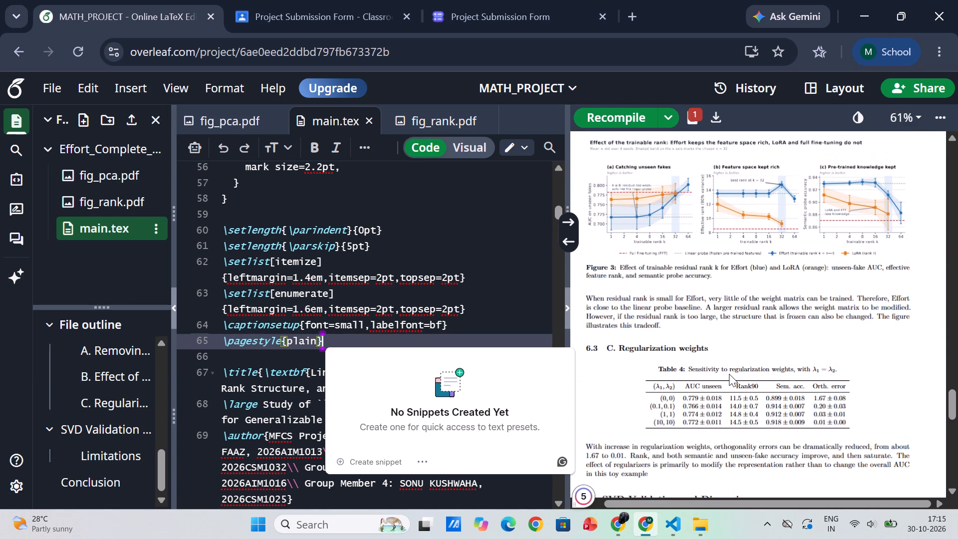
scroll(729, 374, up, 8)
scroll(729, 374, down, 4)
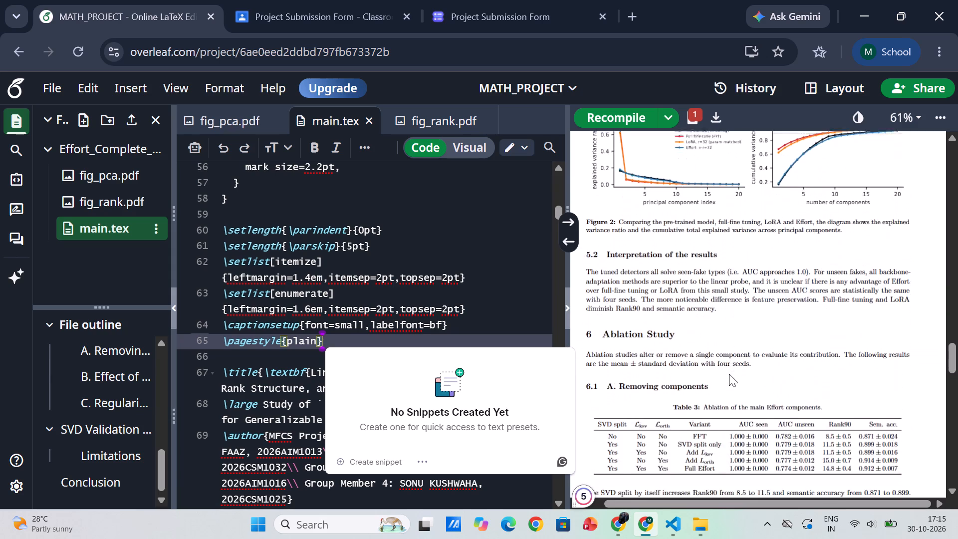
scroll(729, 374, down, 6)
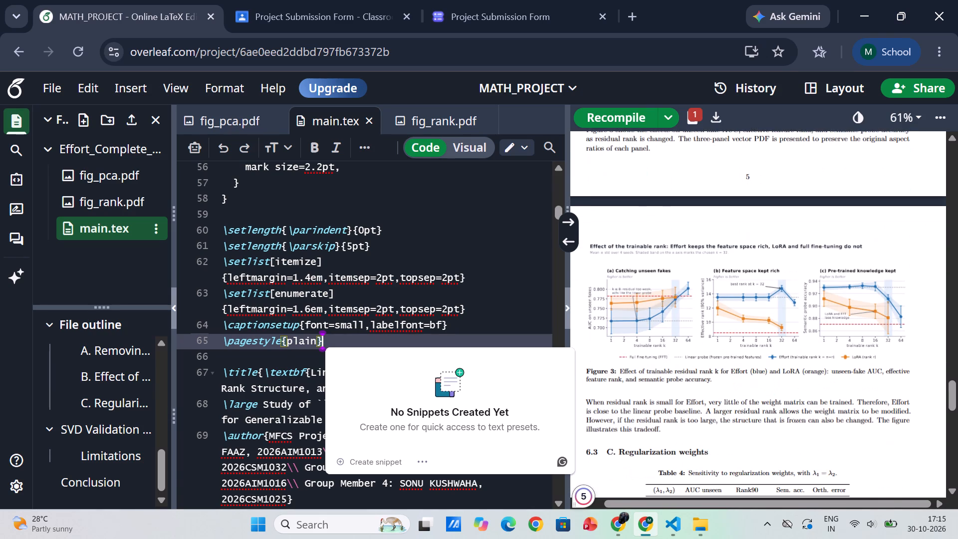
Check the rest of the compiled PDF through the References, and recheck the title block, Introduction and Effort Algorithm pages.
scroll(729, 374, down, 7)
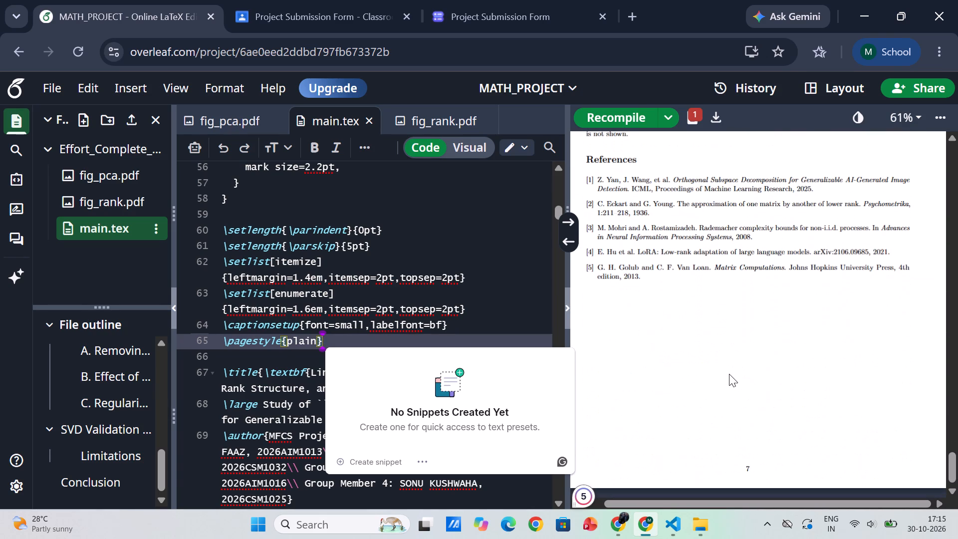
scroll(729, 374, down, 1)
scroll(729, 374, up, 8)
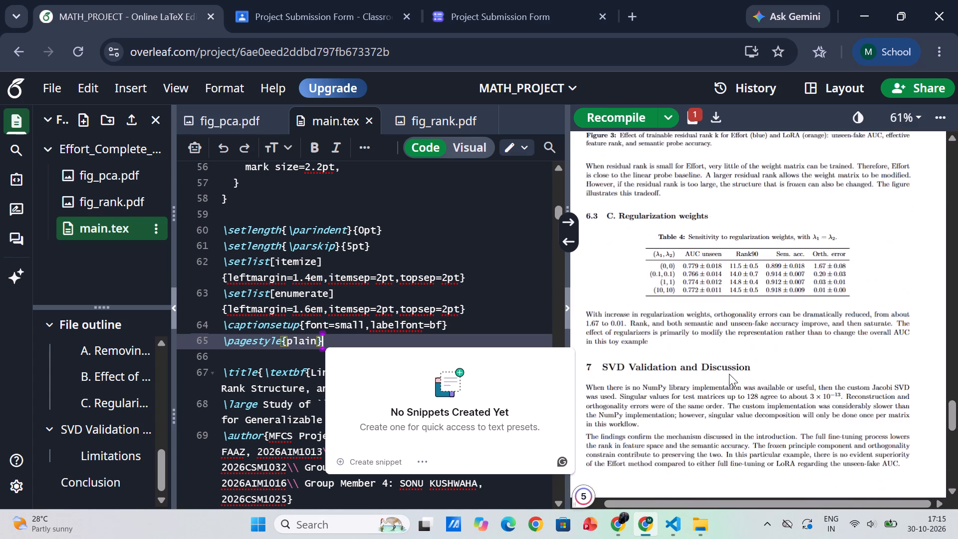
scroll(729, 374, up, 14)
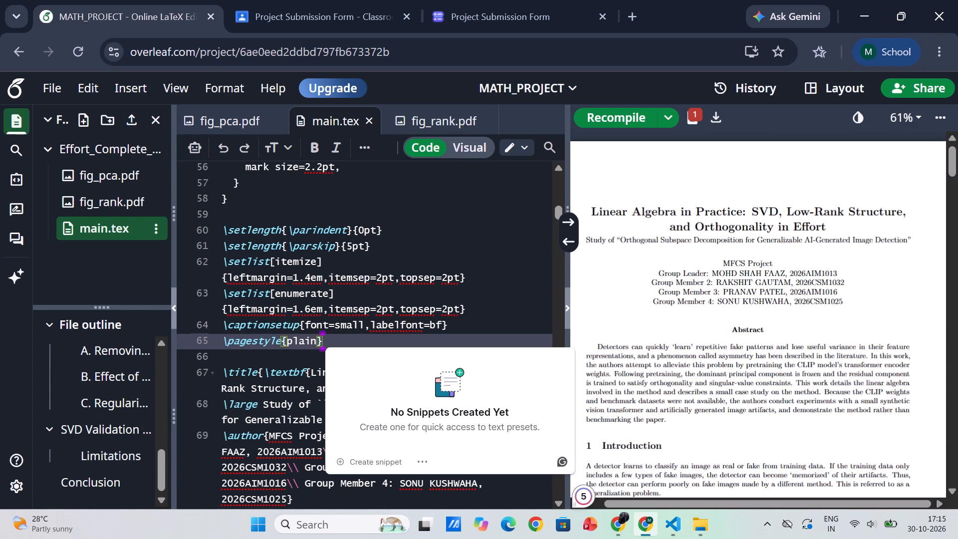
key(Escape)
scroll(840, 304, down, 1)
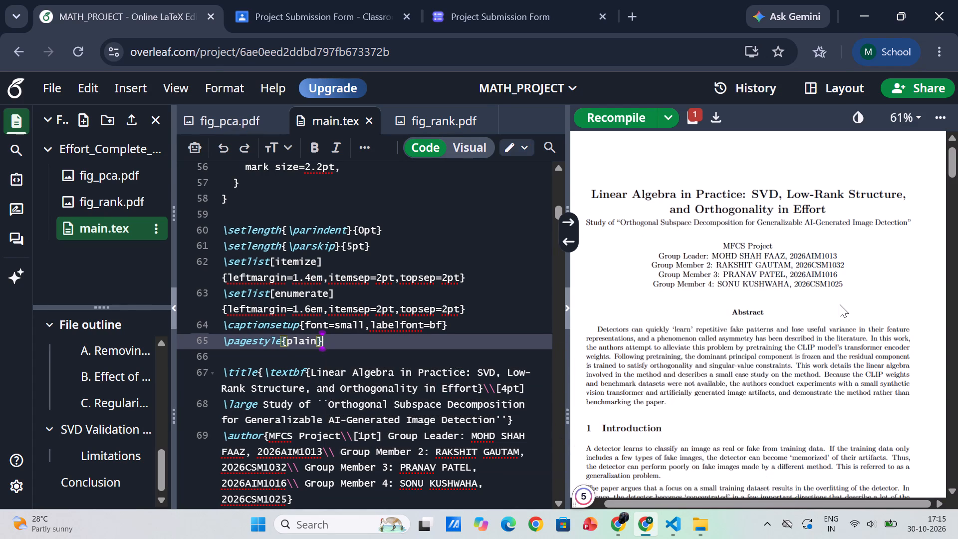
scroll(840, 304, down, 4)
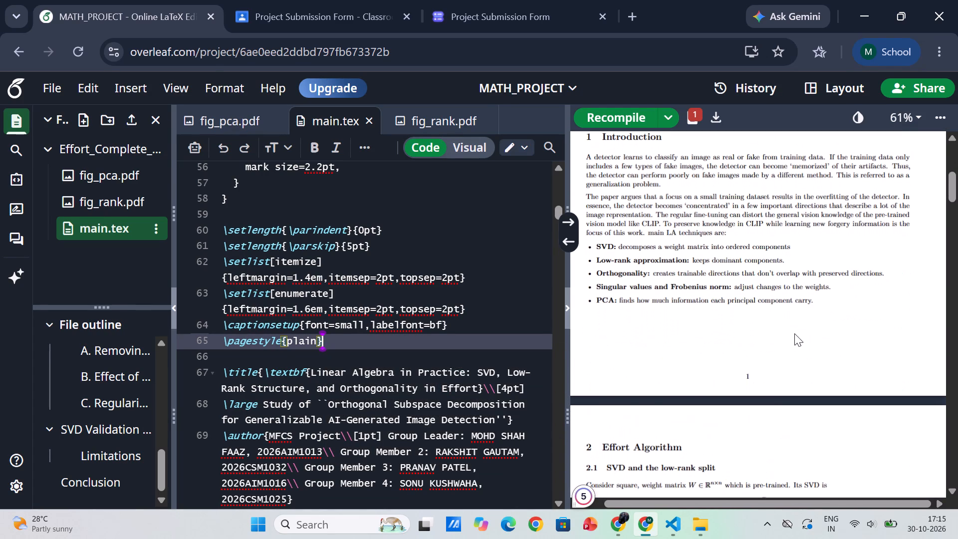
scroll(794, 333, down, 3)
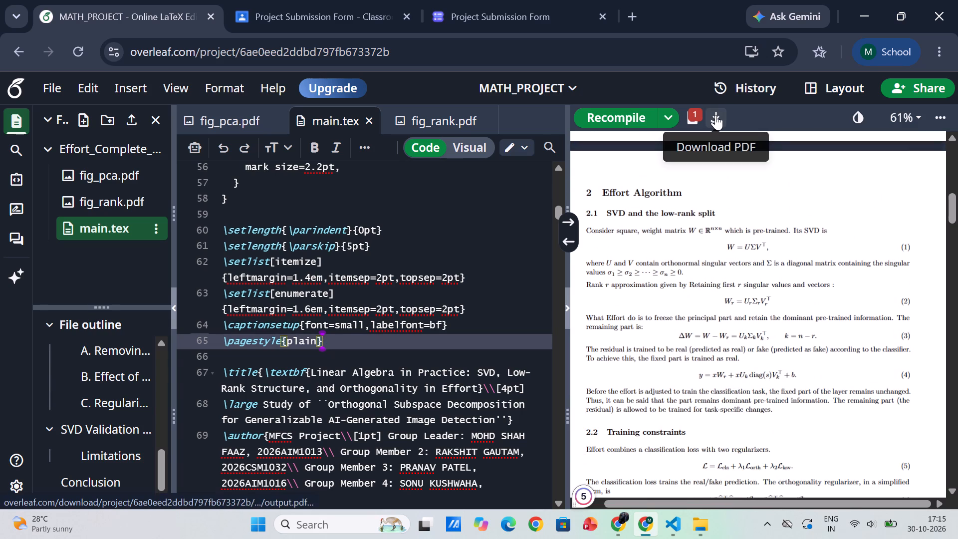
Download the compiled report as a PDF and open the downloaded file in Adobe Acrobat.
click(716, 115)
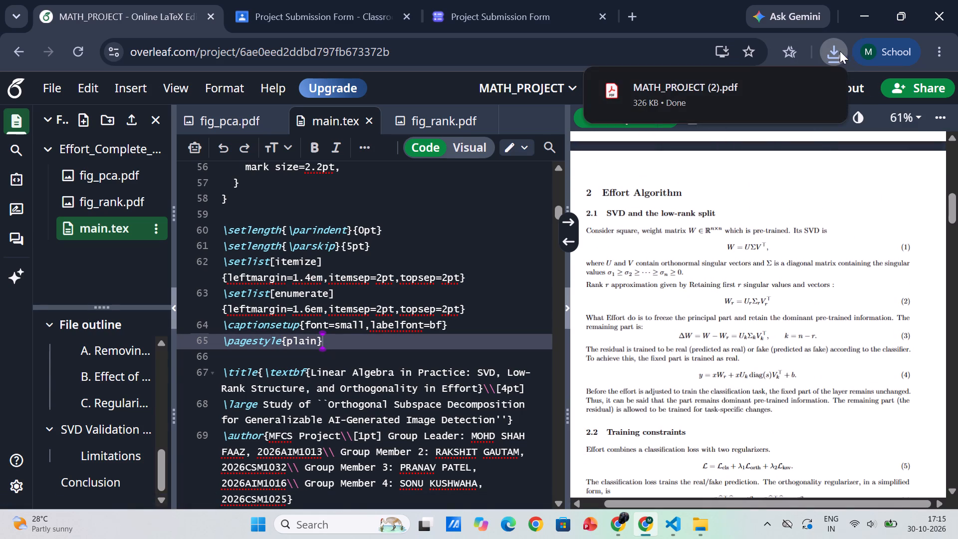
click(793, 87)
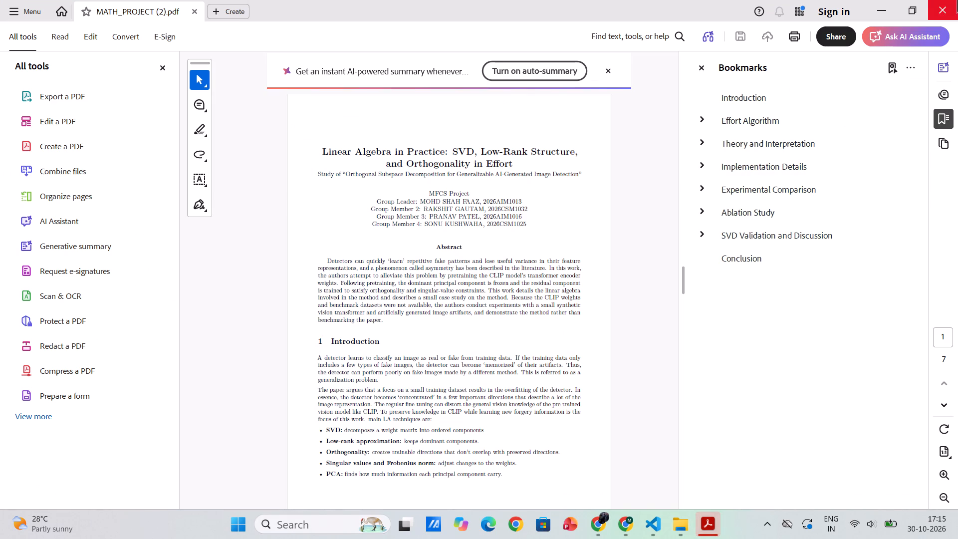
Close the opened report and rename the downloaded MATH_PROJECT (2) PDF in the Downloads folder as MFCS_PROJECT.
click(939, 0)
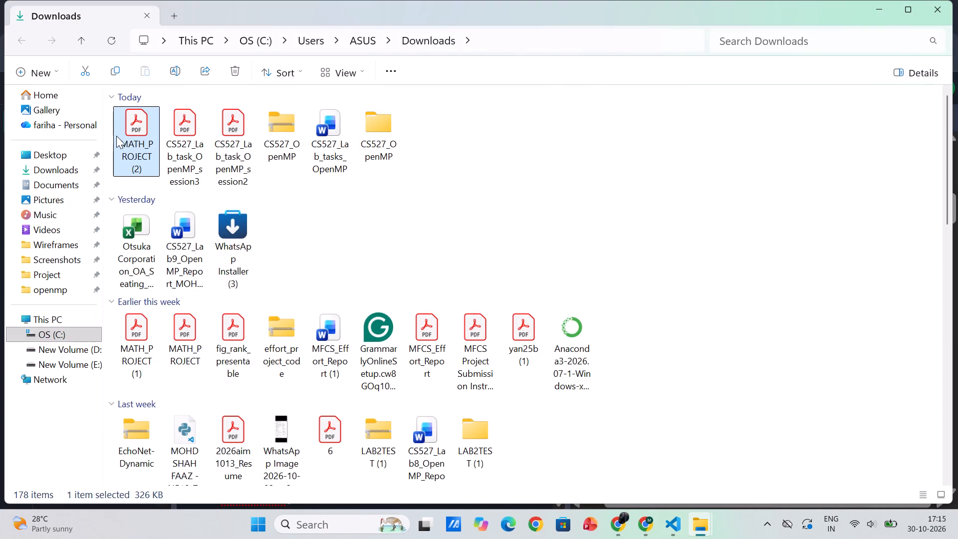
right_click(116, 136)
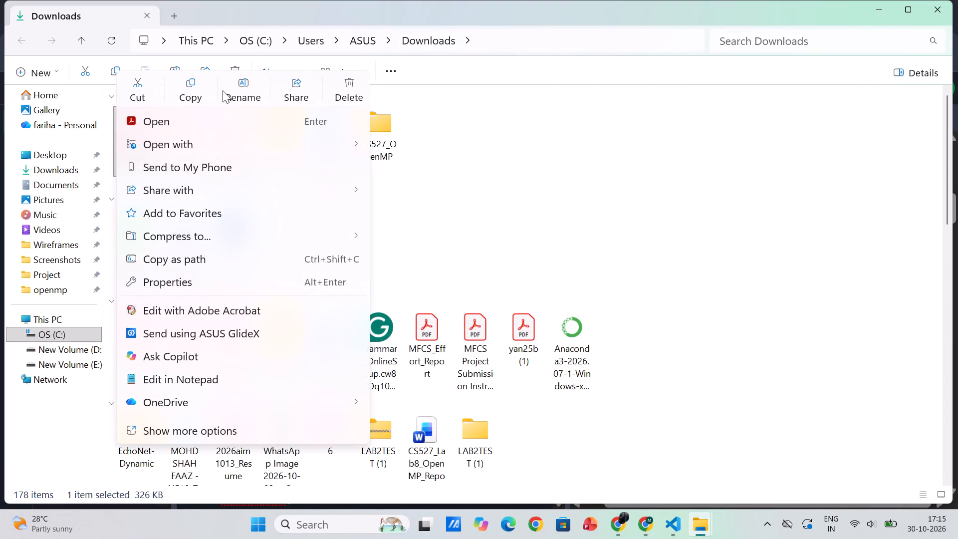
click(229, 90)
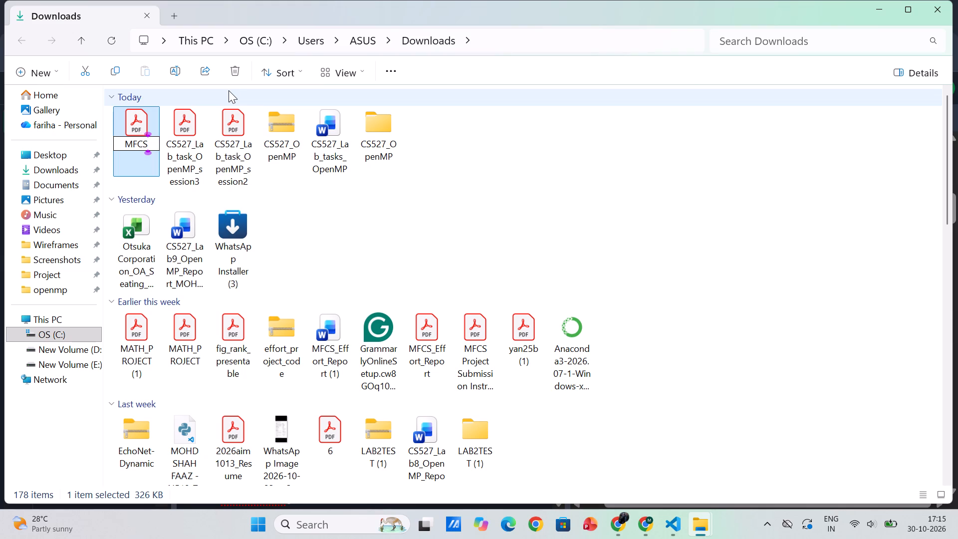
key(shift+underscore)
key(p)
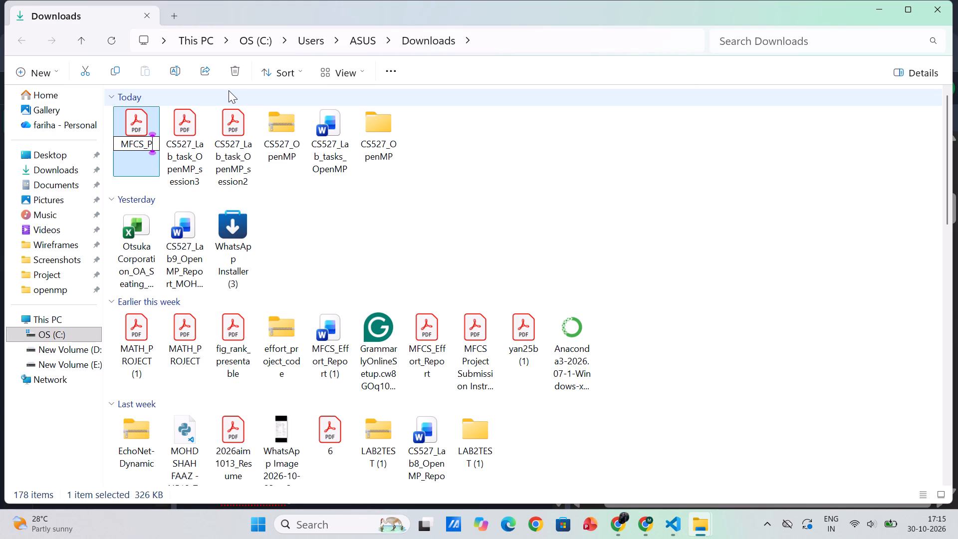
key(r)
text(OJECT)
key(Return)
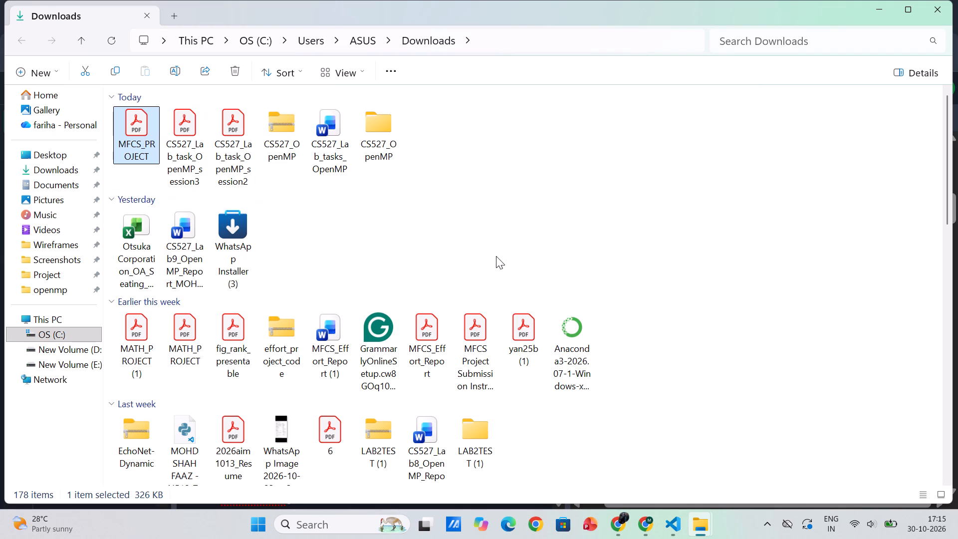